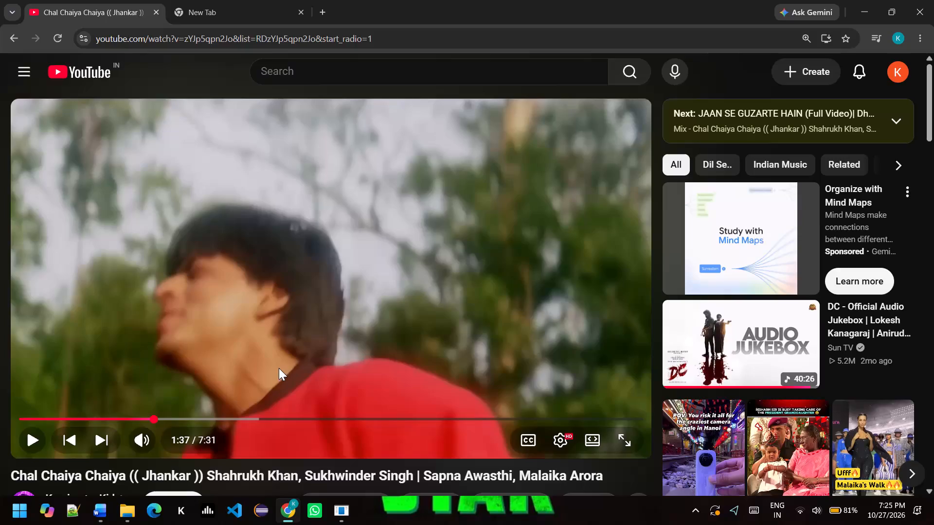
# Open the EDP PROJECT PDF from the Downloads folder in File Explorer.
pyautogui.click(249, 0)
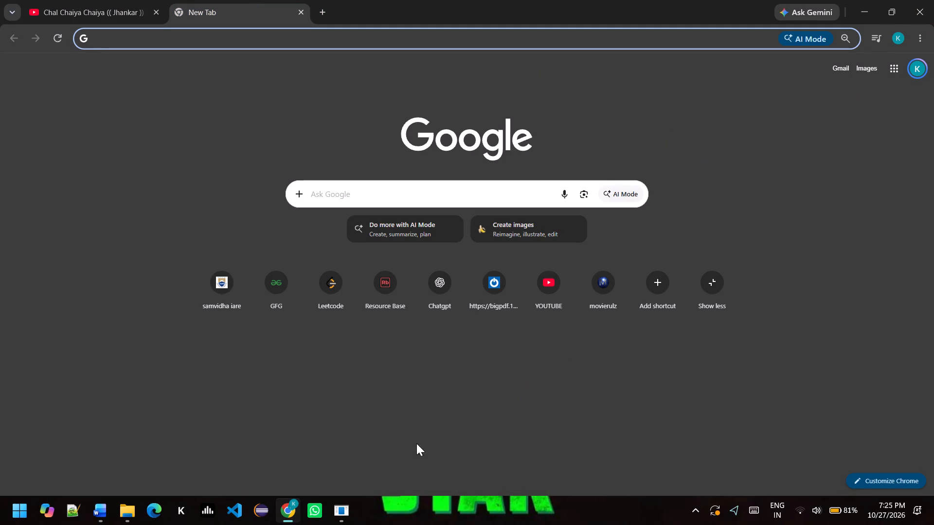
pyautogui.click(123, 517)
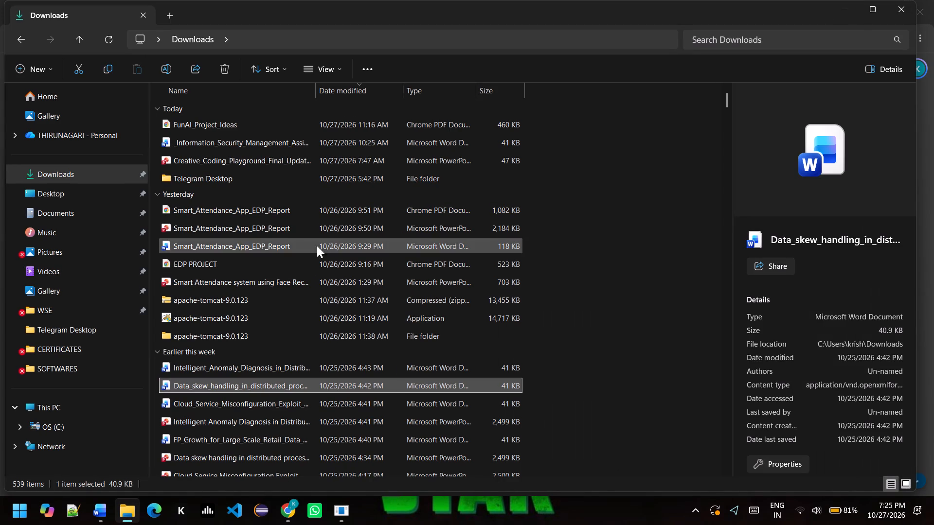
pyautogui.doubleClick(266, 266)
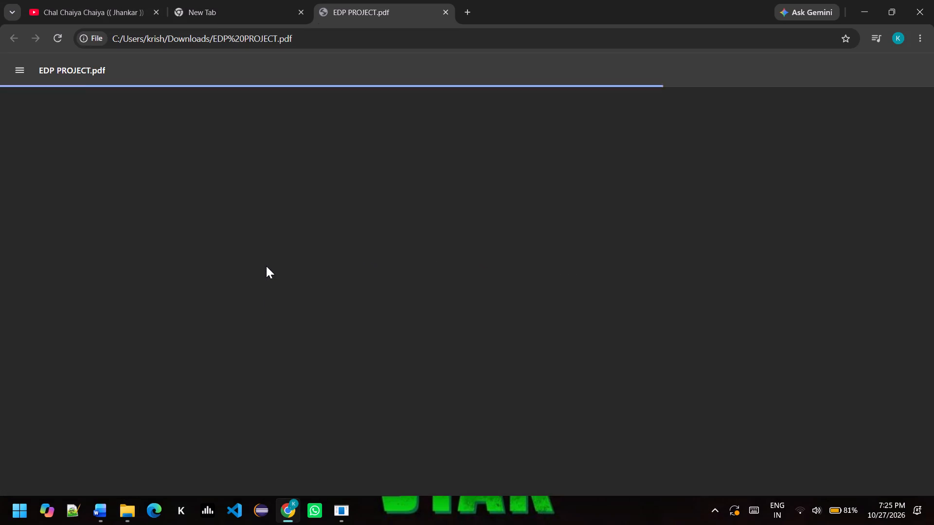
# Look through the EDP PROJECT report from its front pages to the last page, and close the empty browser tab.
pyautogui.scroll(-7, 429, 265)
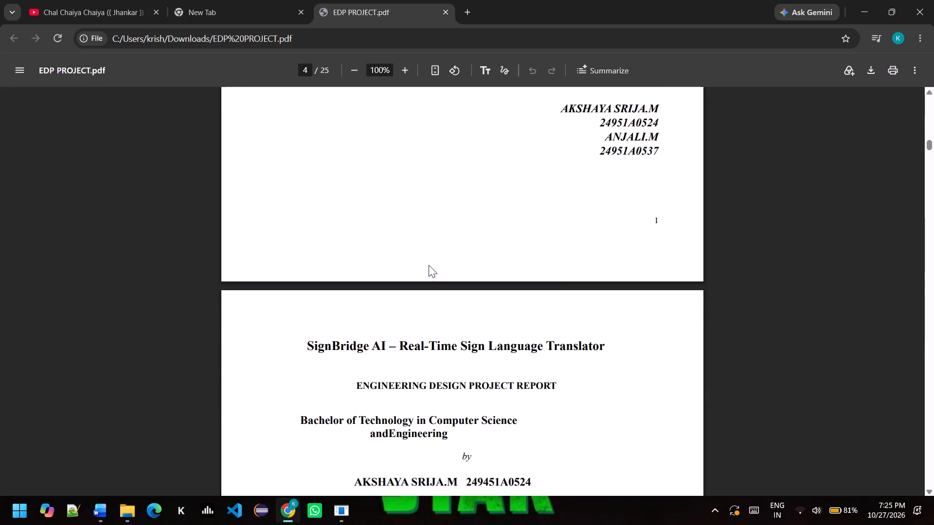
pyautogui.scroll(5, 429, 265)
pyautogui.scroll(-4, 429, 265)
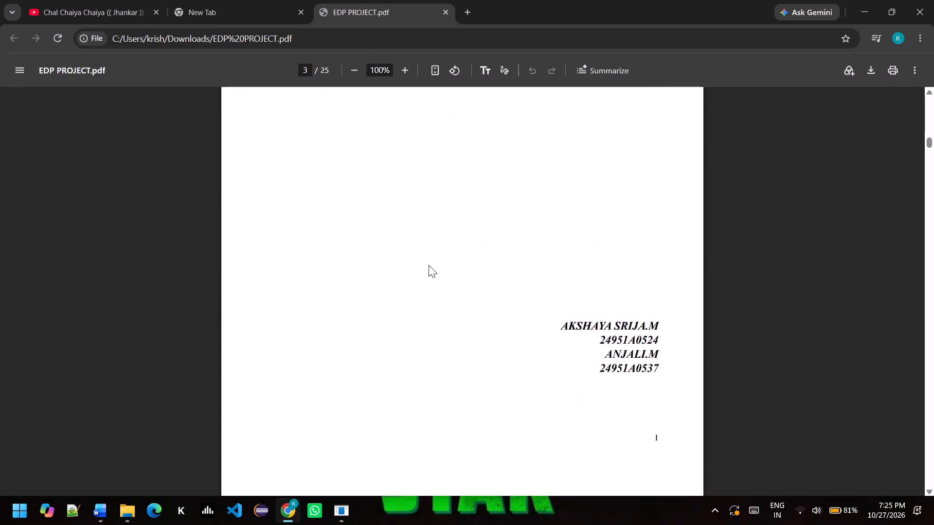
pyautogui.scroll(-8, 429, 265)
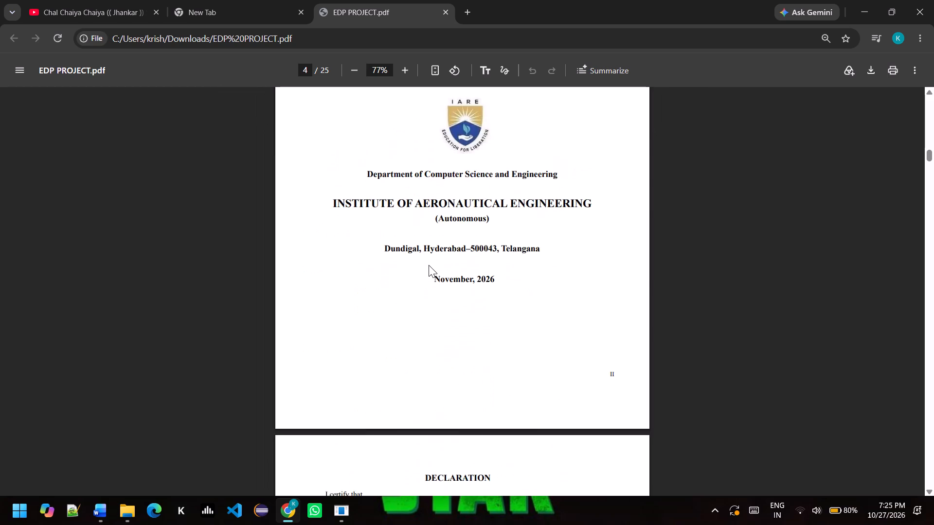
pyautogui.scroll(-10, 429, 265)
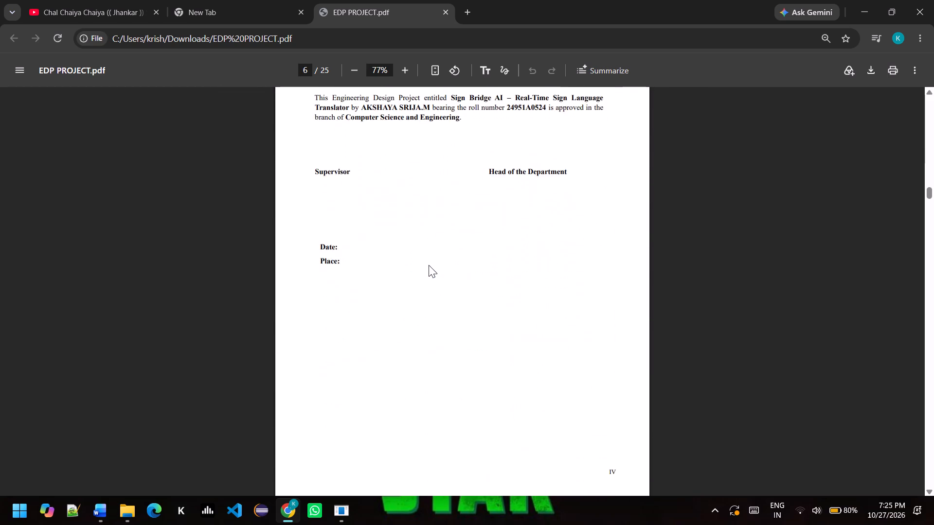
pyautogui.scroll(-10, 429, 265)
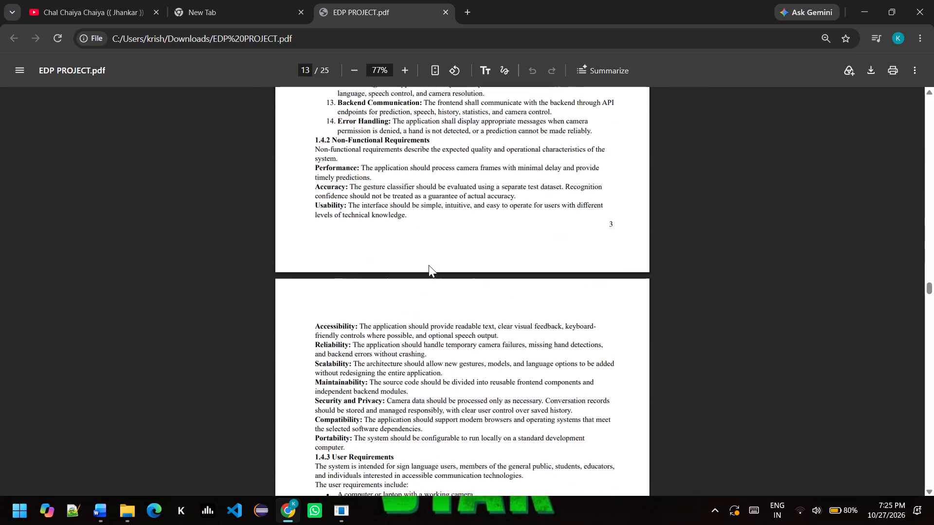
pyautogui.scroll(-14, 429, 265)
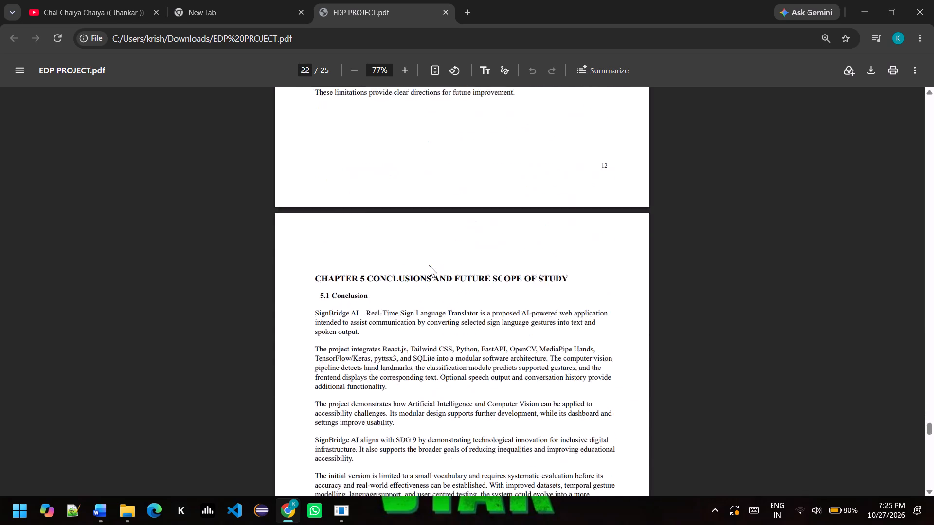
pyautogui.scroll(-5, 429, 265)
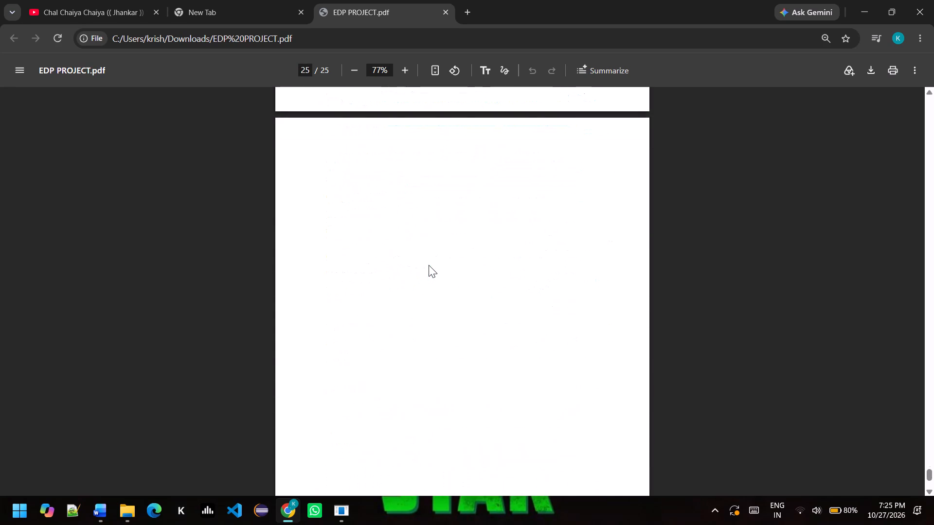
pyautogui.scroll(-12, 429, 265)
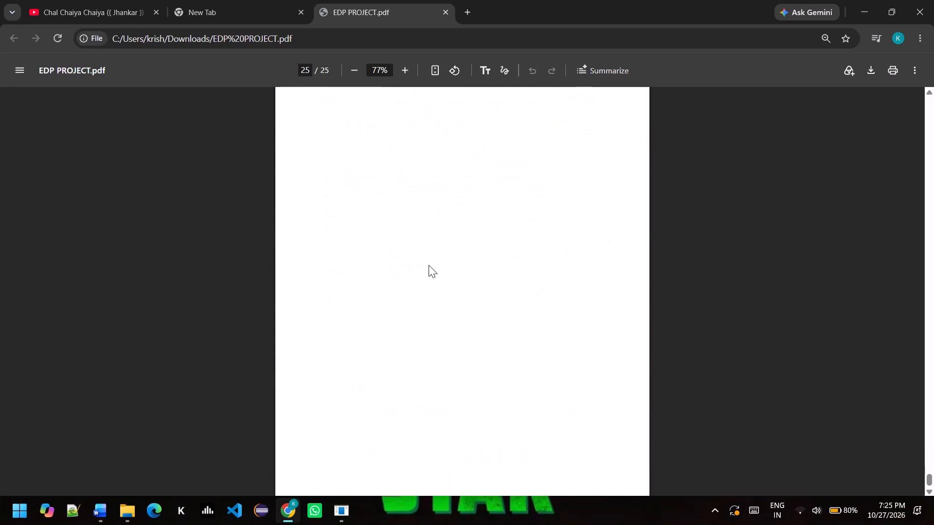
pyautogui.scroll(-5, 429, 265)
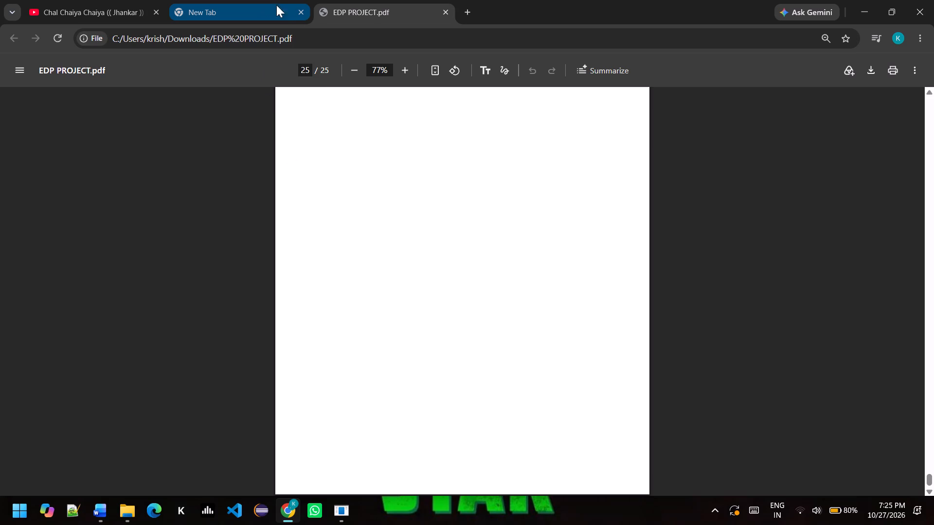
pyautogui.click(302, 12)
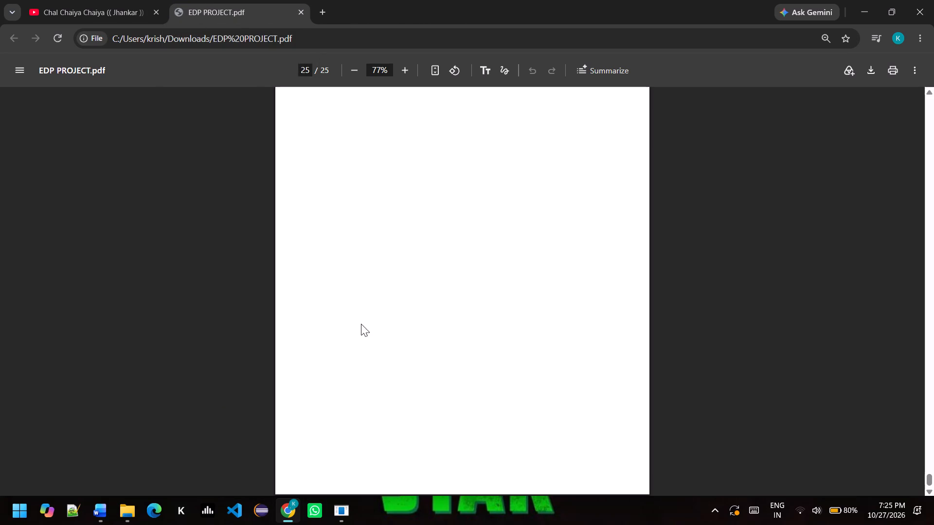
# Open the Smart_Attendance_App_EDP_Report PDF from the Downloads folder in File Explorer.
pyautogui.click(118, 514)
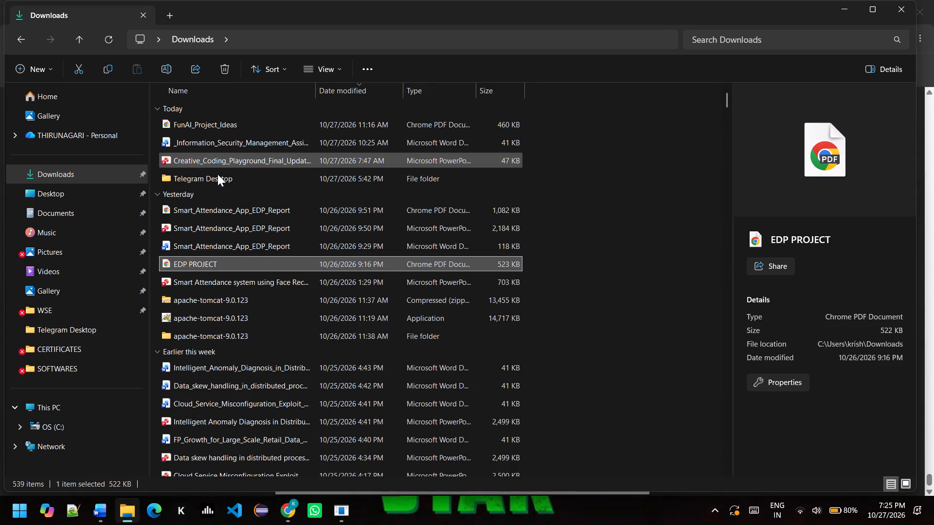
pyautogui.doubleClick(229, 211)
# Examine the Smart Attendance report's cover, declaration, approval sheet, contents, abbreviations and introduction pages, and close the browser.
pyautogui.scroll(-2, 392, 216)
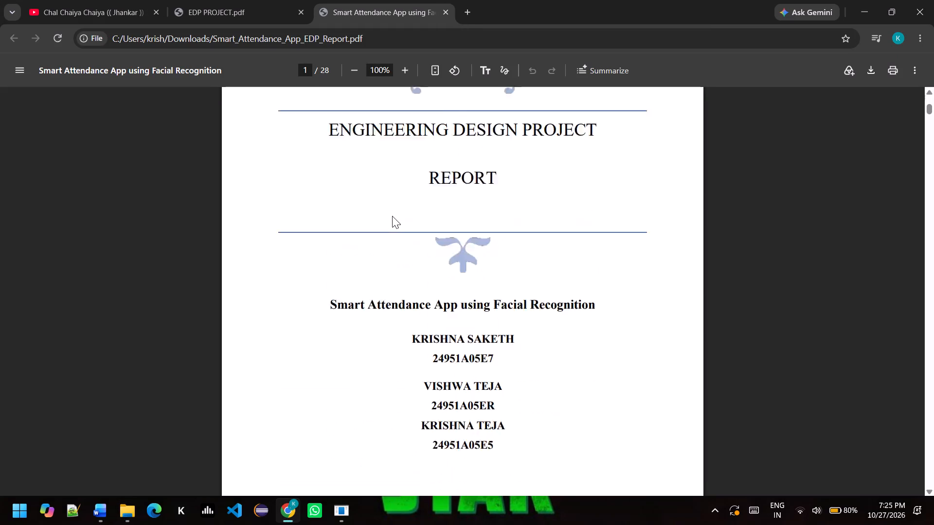
pyautogui.scroll(-7, 392, 216)
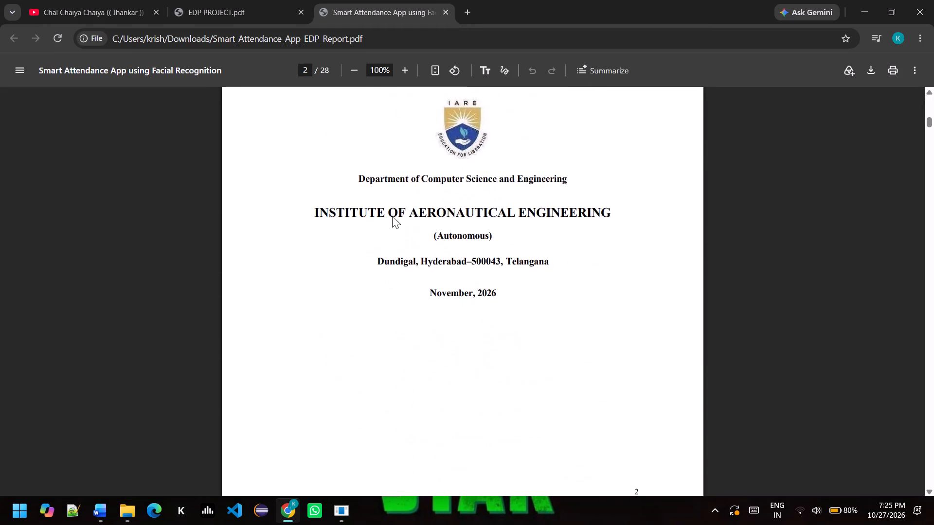
pyautogui.scroll(-4, 392, 216)
pyautogui.scroll(1, 392, 216)
pyautogui.scroll(-1, 441, 240)
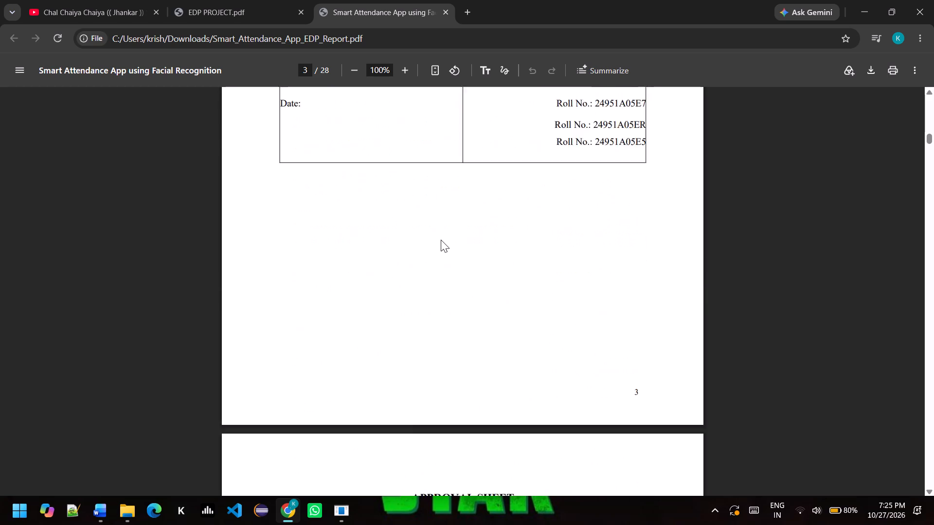
pyautogui.scroll(-5, 441, 240)
pyautogui.scroll(-2, 497, 323)
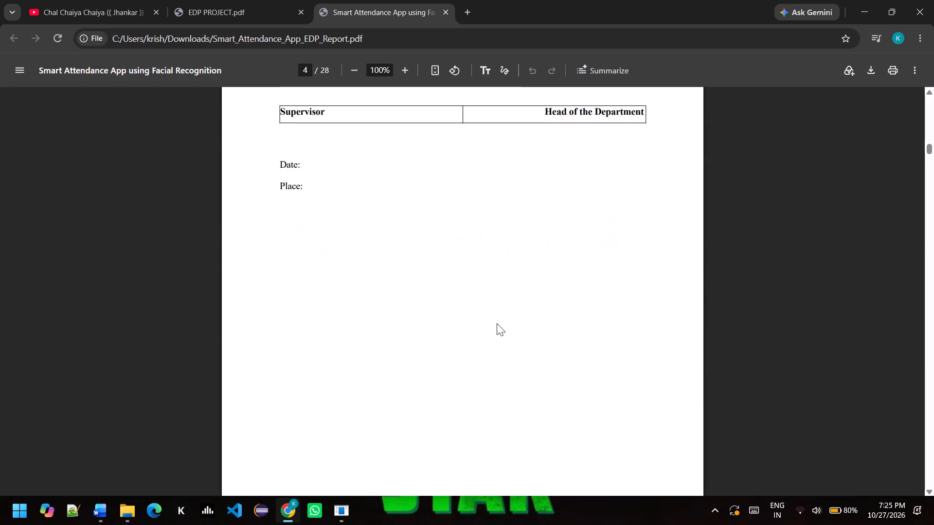
pyautogui.scroll(-9, 497, 323)
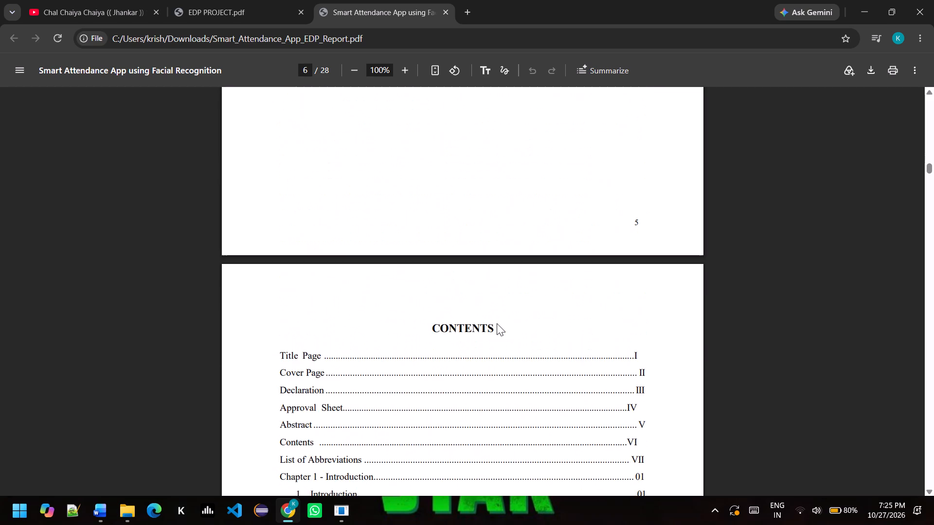
pyautogui.scroll(-8, 497, 323)
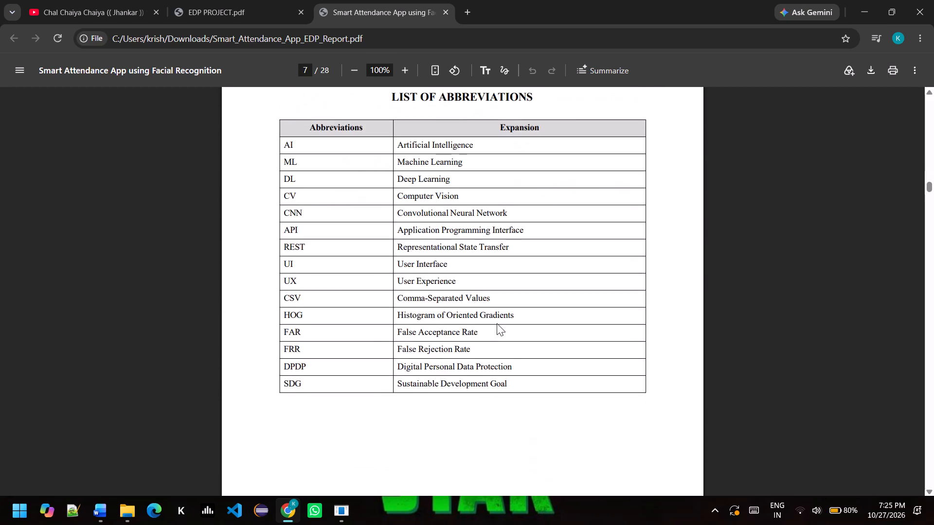
pyautogui.scroll(-8, 497, 323)
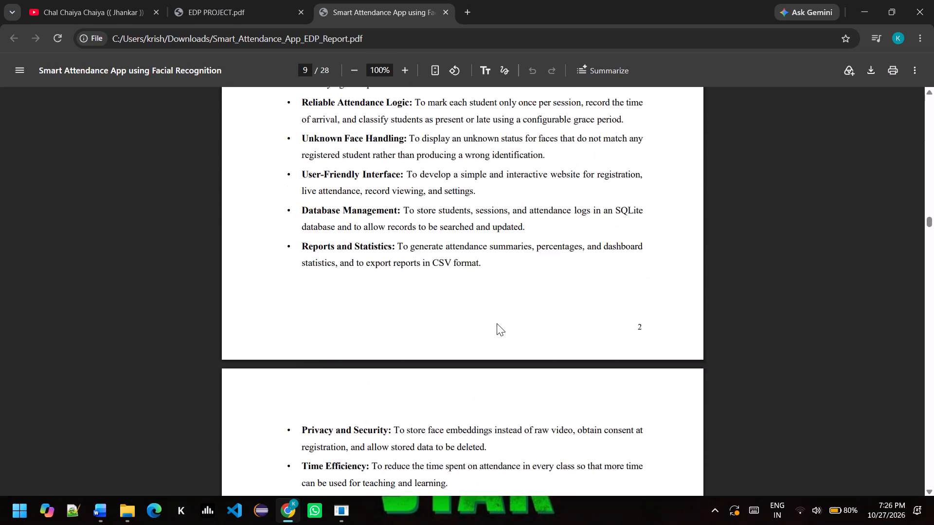
pyautogui.click(933, 0)
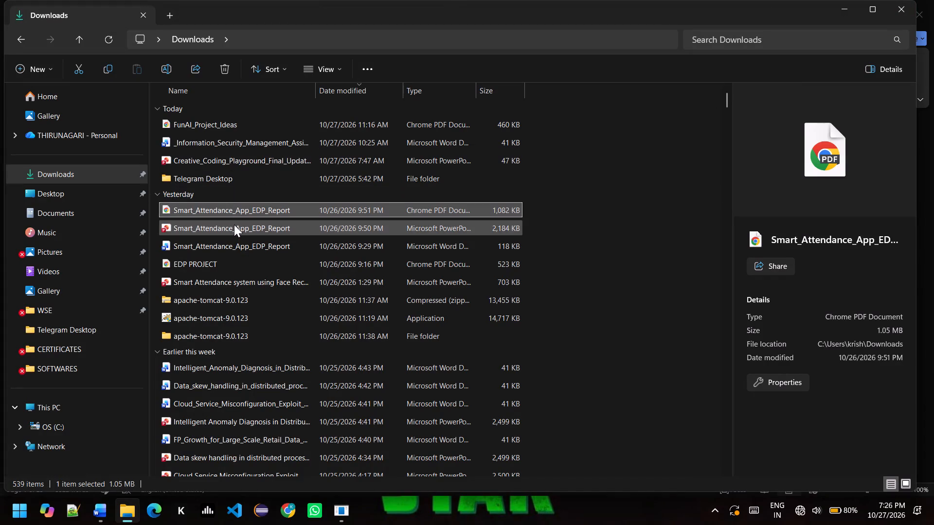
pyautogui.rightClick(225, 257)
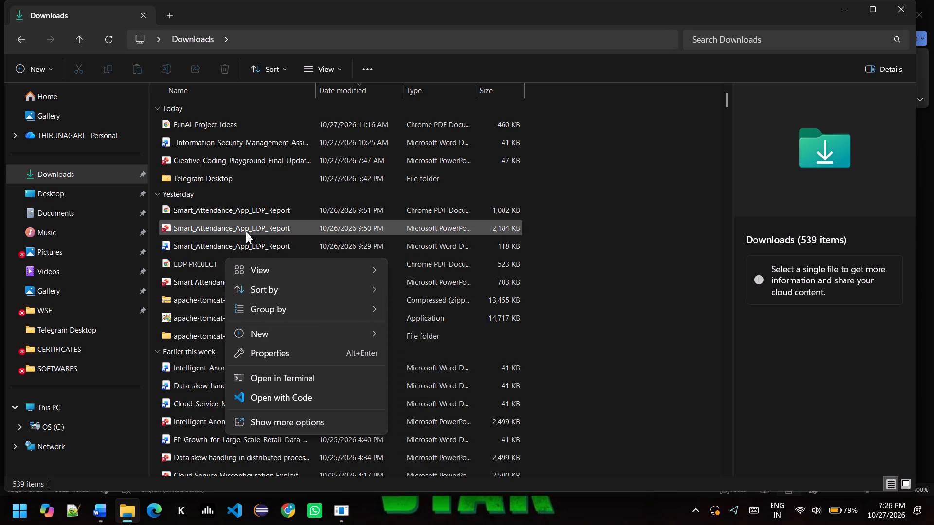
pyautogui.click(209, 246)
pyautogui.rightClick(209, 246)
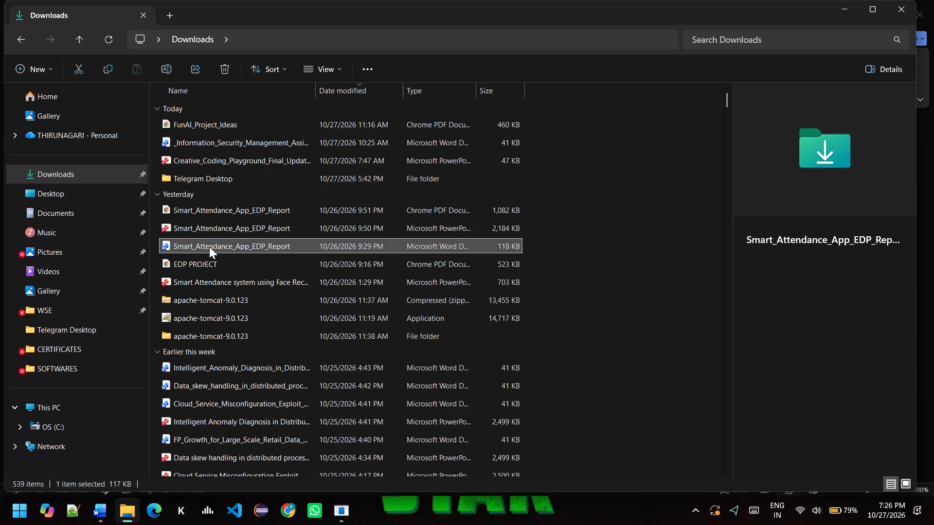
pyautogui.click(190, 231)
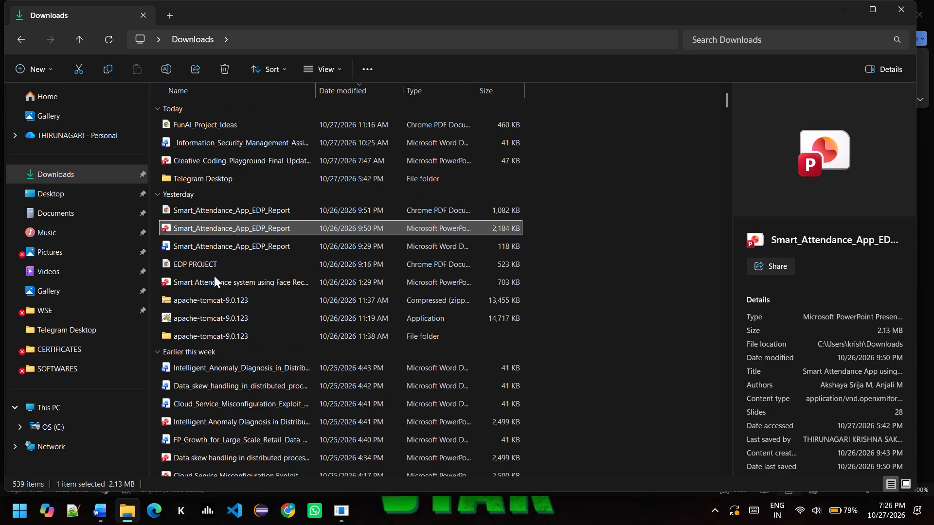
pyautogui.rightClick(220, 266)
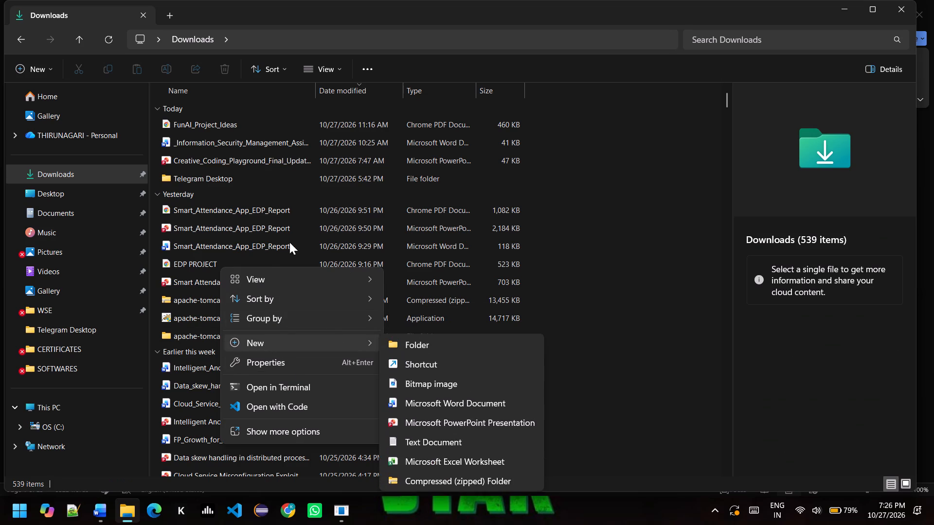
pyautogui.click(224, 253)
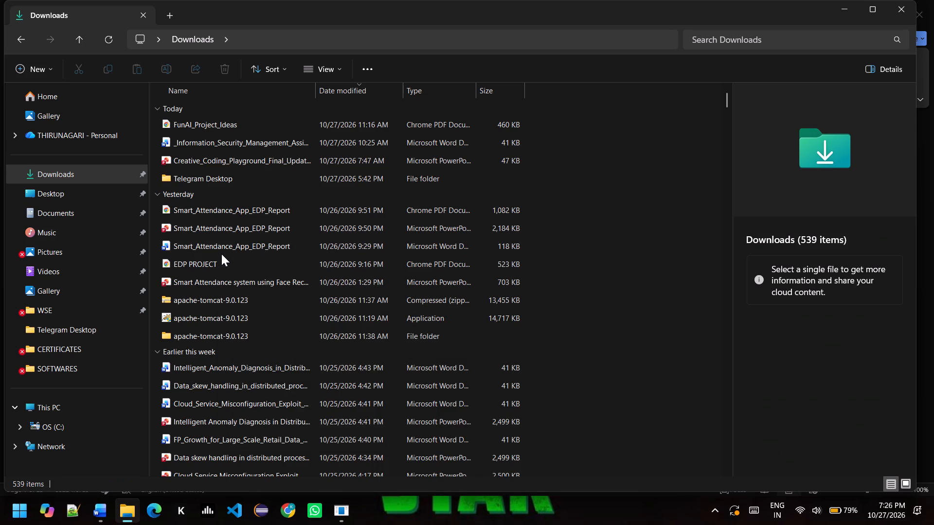
# Copy the EDP PROJECT PDF in the Downloads folder.
pyautogui.click(211, 269)
pyautogui.hotkey('ctrl', 'c')
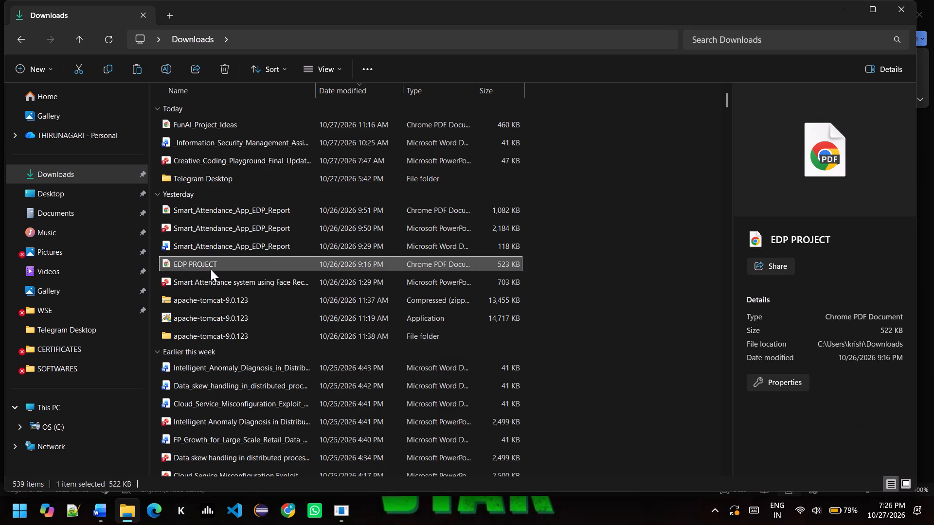
# Switch to Chrome and search the web for "word to ppt converter".
pyautogui.click(287, 515)
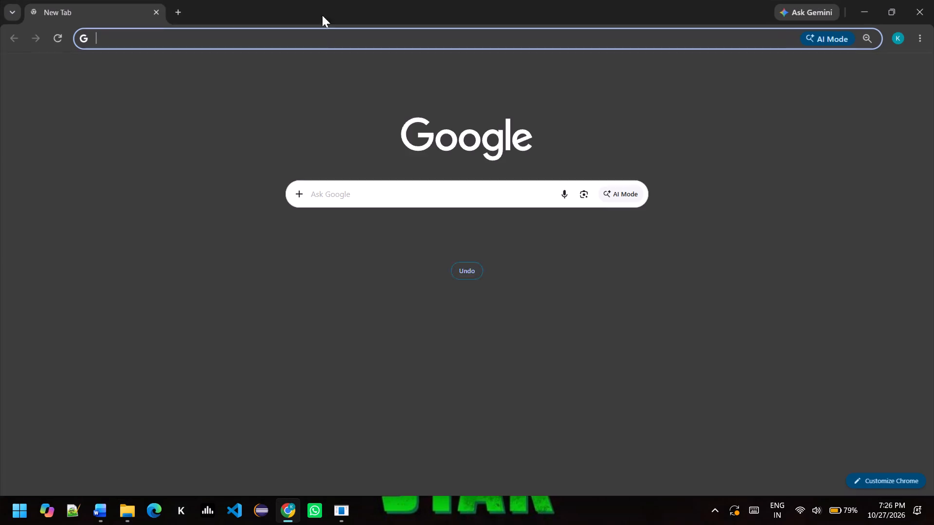
pyautogui.write('word')
pyautogui.press('space')
pyautogui.write('to pp')
pyautogui.press('t')
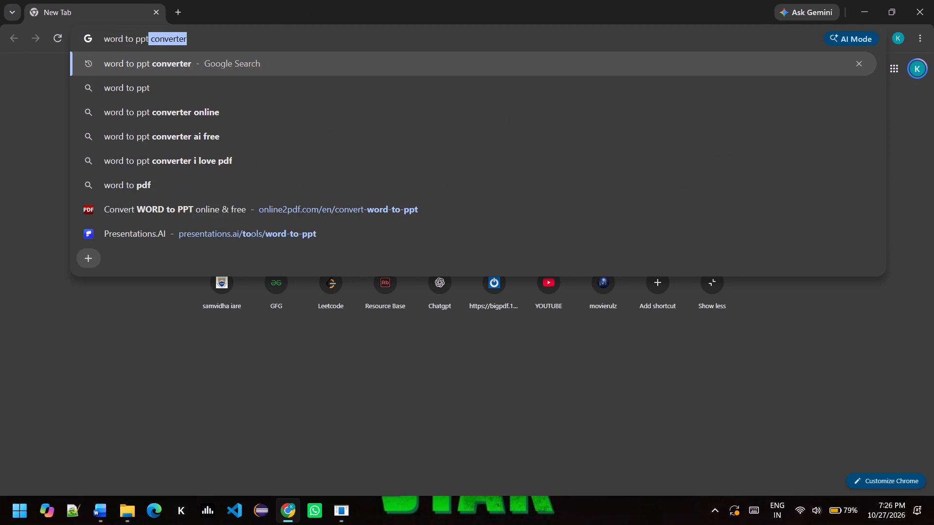
pyautogui.press('Return')
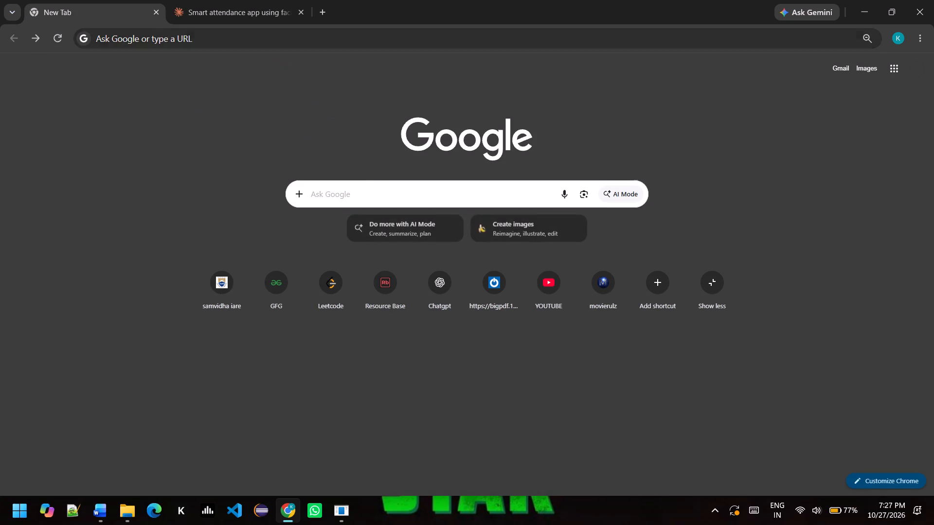
# Search the web for "pdf to ppt converter".
pyautogui.click(254, 33)
pyautogui.write('word')
pyautogui.press('BackSpace')
pyautogui.press('BackSpace')
pyautogui.press('BackSpace')
pyautogui.press('BackSpace')
pyautogui.press('BackSpace')
pyautogui.press('BackSpace')
pyautogui.press('BackSpace')
pyautogui.press('BackSpace')
pyautogui.press('BackSpace')
pyautogui.press('BackSpace')
pyautogui.press('BackSpace')
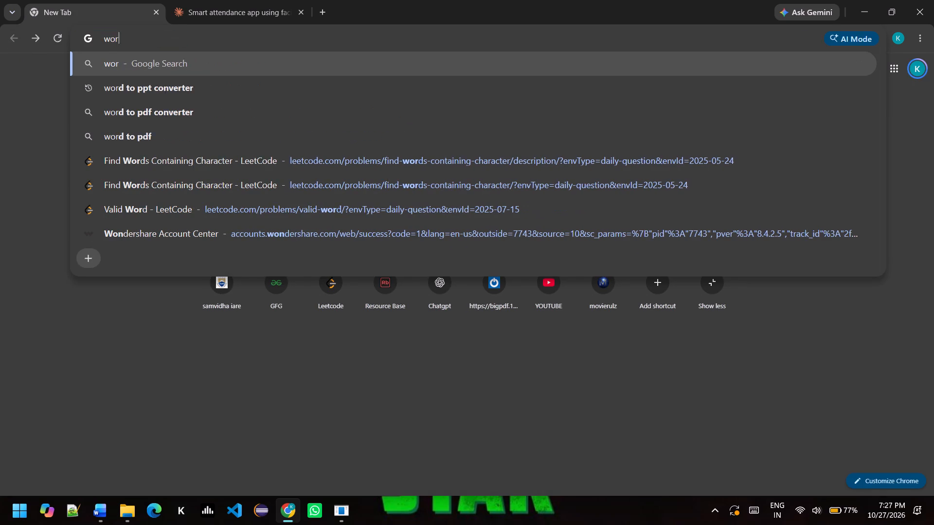
pyautogui.write('pdf to pp')
pyautogui.press('Return')
# Open the iLovePDF PDF to PowerPoint converter from the search results.
pyautogui.scroll(-1, 173, 242)
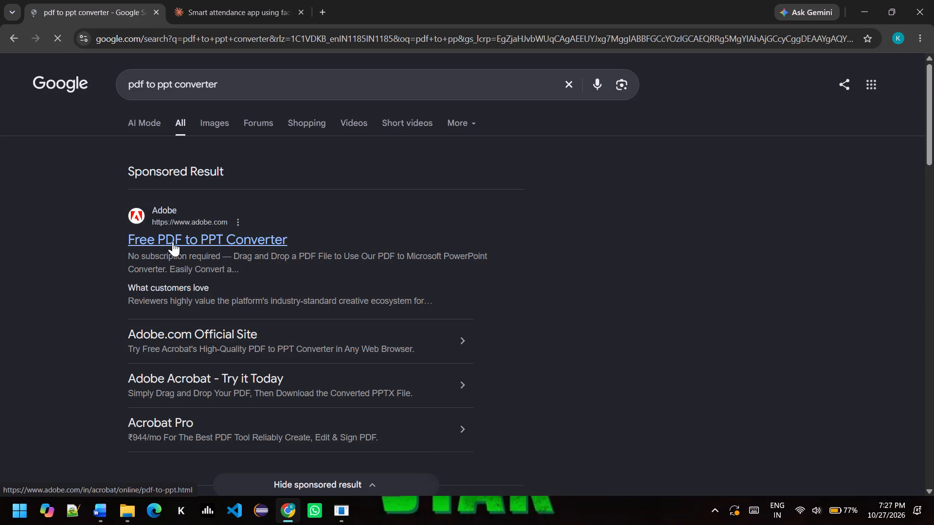
pyautogui.scroll(-2, 173, 242)
pyautogui.click(198, 214)
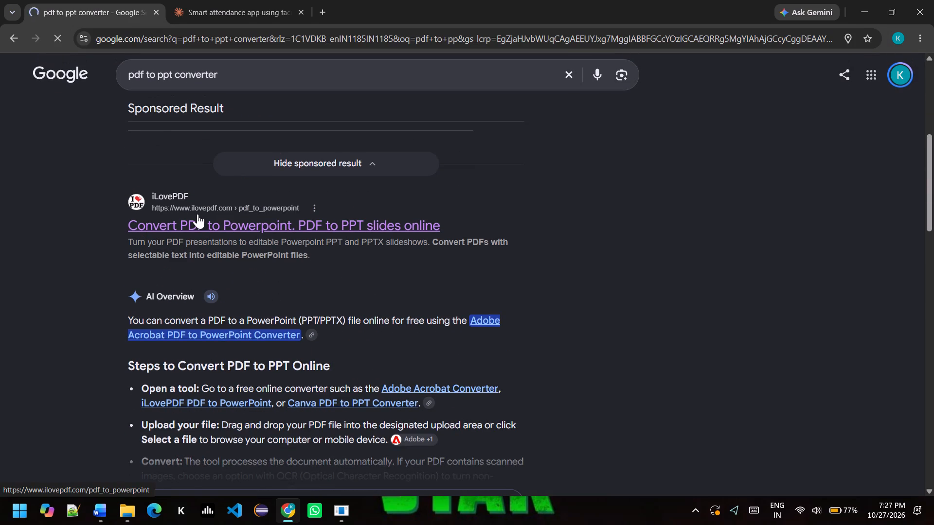
# Upload EDP PROJECT.pdf from the Downloads folder and convert it to PPTX with the No OCR option.
pyautogui.click(451, 236)
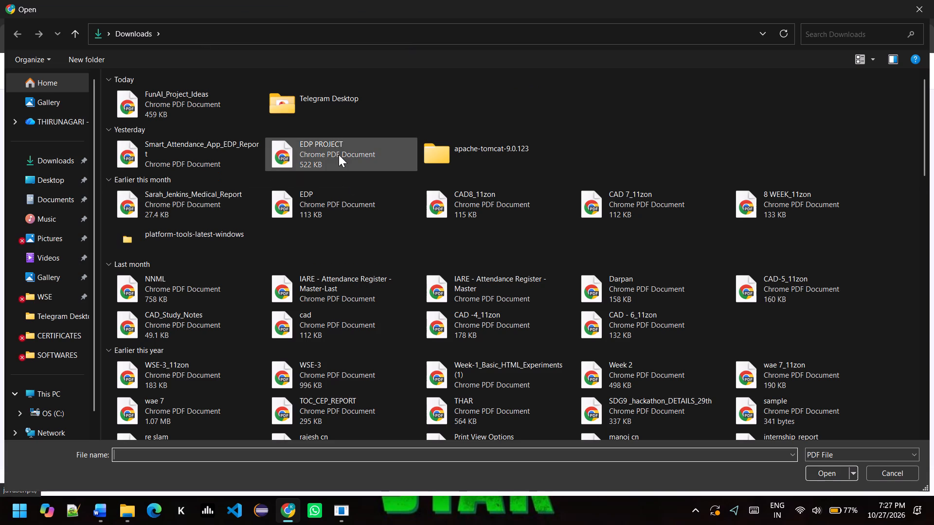
pyautogui.doubleClick(335, 154)
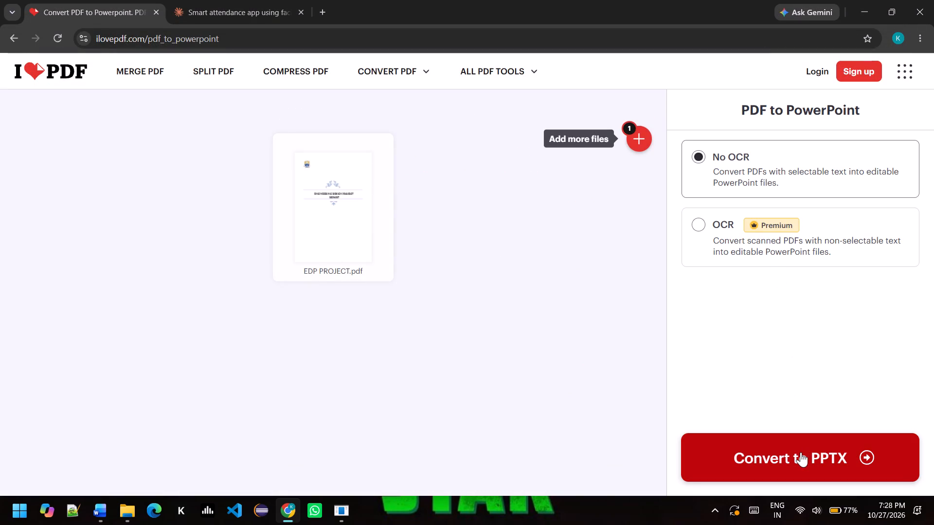
pyautogui.click(801, 452)
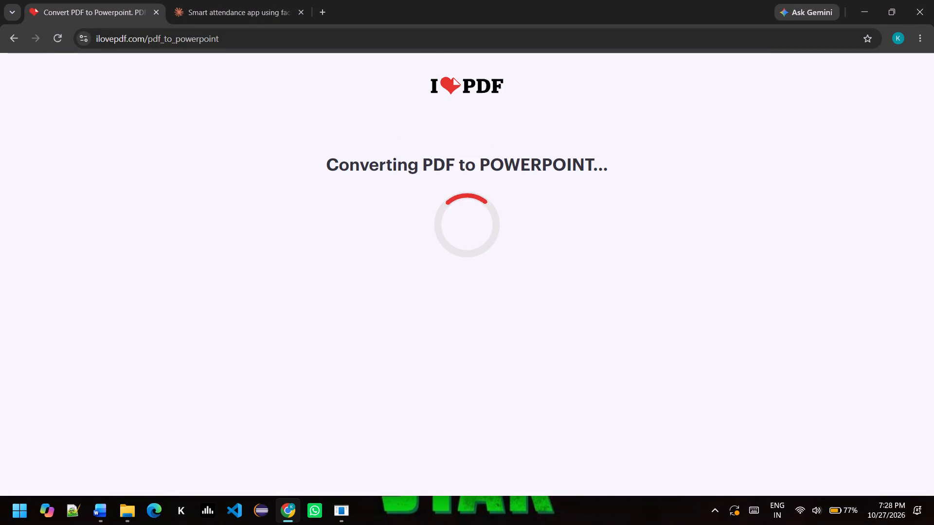
# Switch to File Explorer and open the Smart_Attendance_App_EDP_Report PowerPoint presentation from the Downloads folder.
pyautogui.click(125, 508)
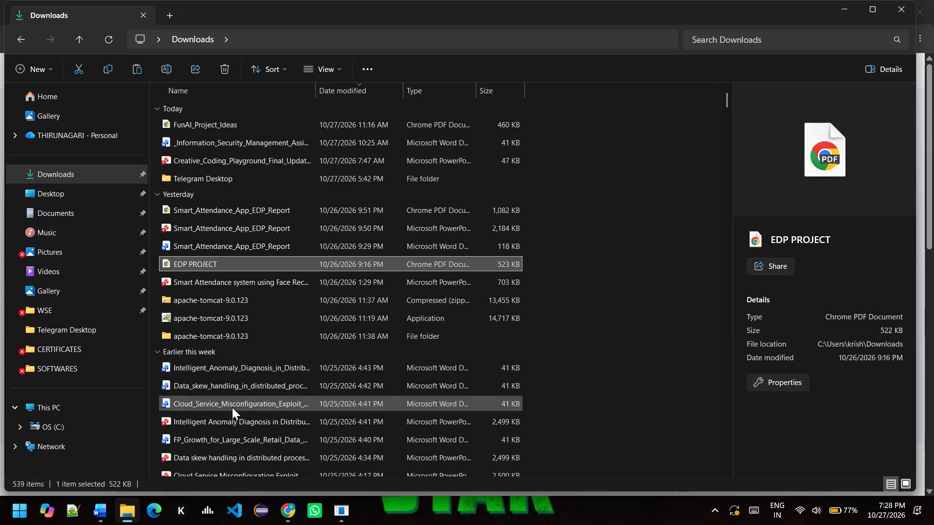
pyautogui.doubleClick(212, 226)
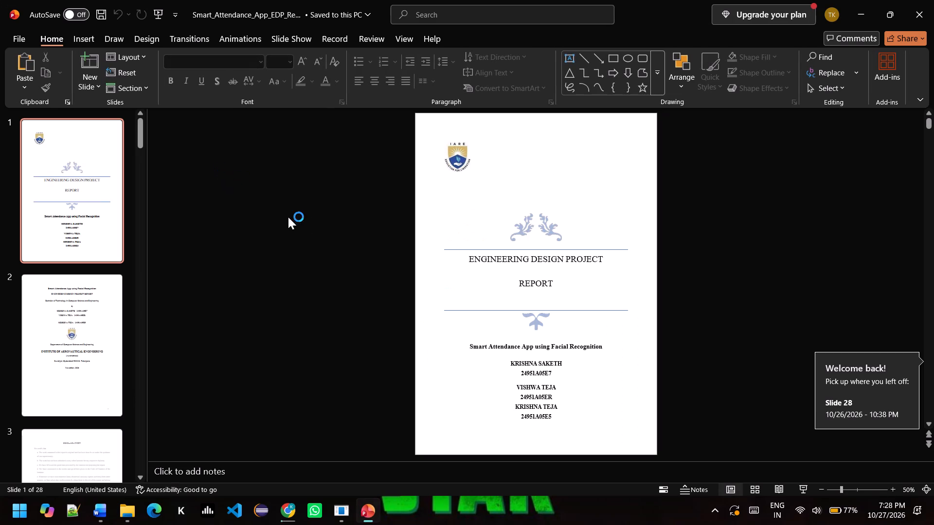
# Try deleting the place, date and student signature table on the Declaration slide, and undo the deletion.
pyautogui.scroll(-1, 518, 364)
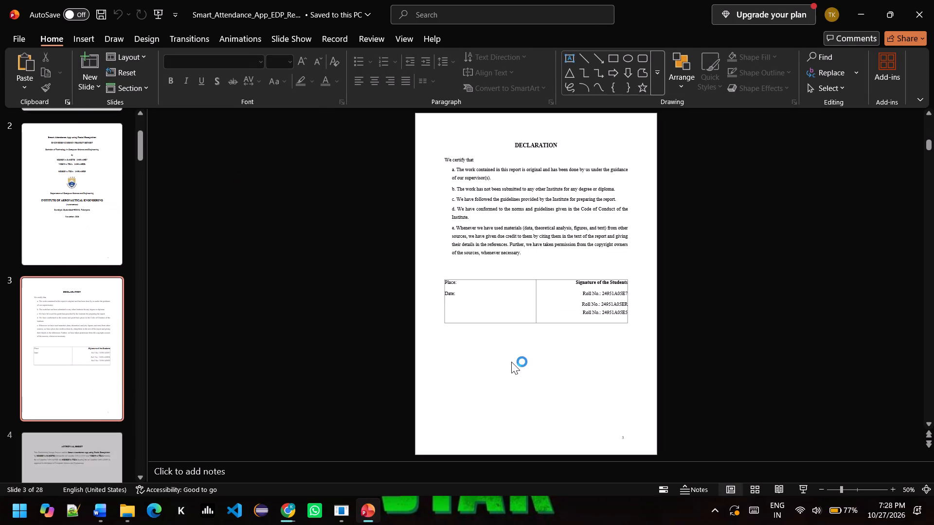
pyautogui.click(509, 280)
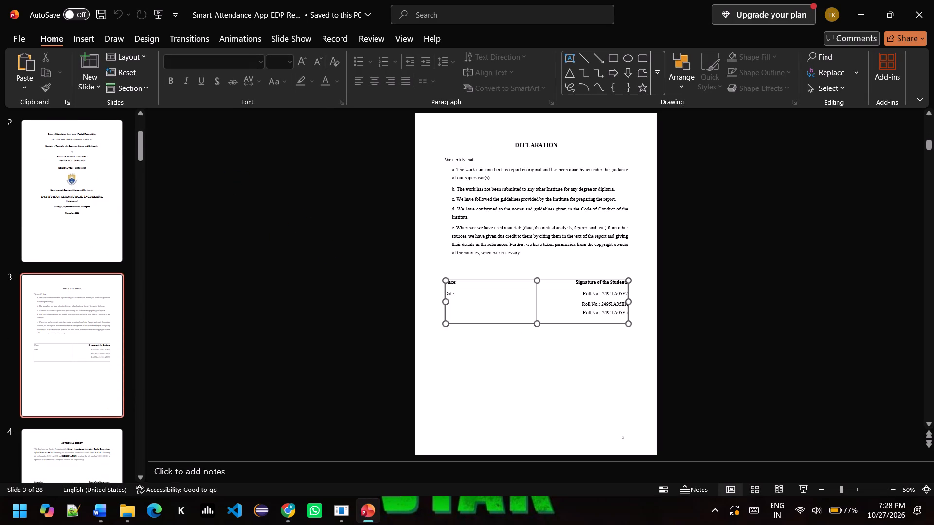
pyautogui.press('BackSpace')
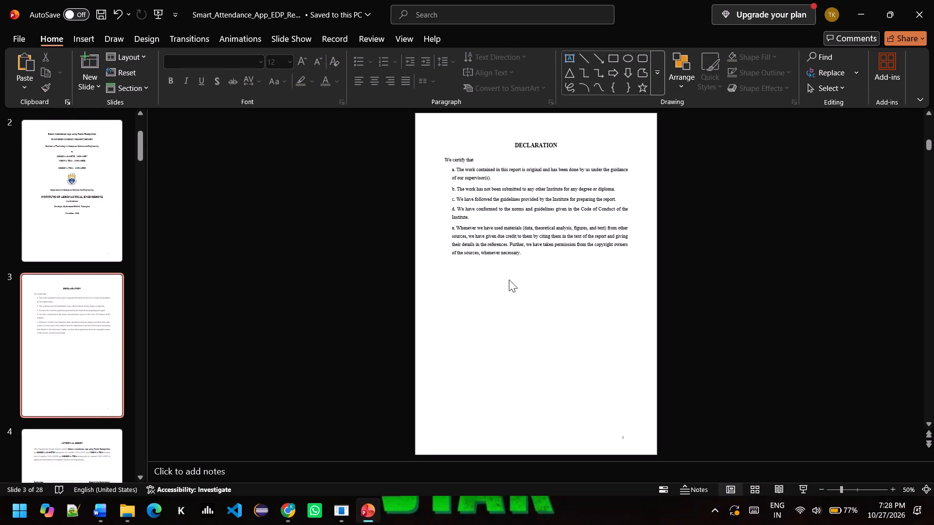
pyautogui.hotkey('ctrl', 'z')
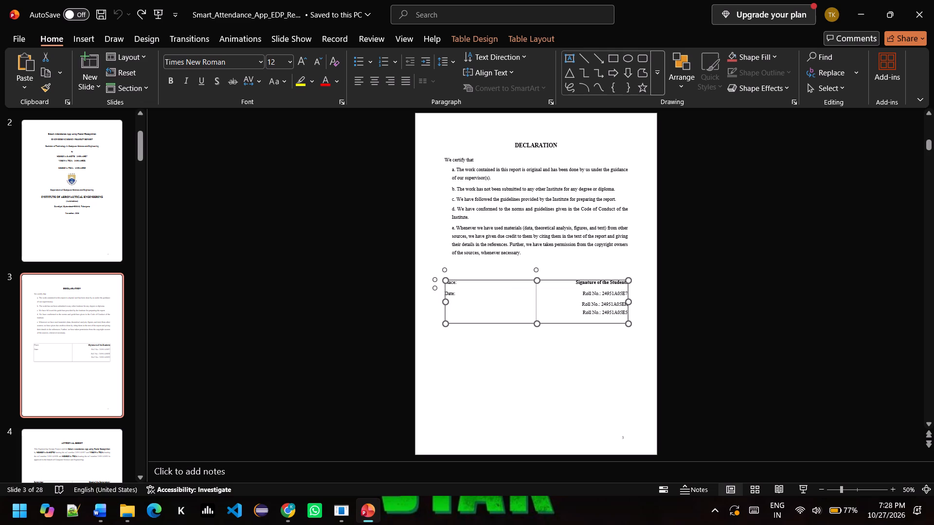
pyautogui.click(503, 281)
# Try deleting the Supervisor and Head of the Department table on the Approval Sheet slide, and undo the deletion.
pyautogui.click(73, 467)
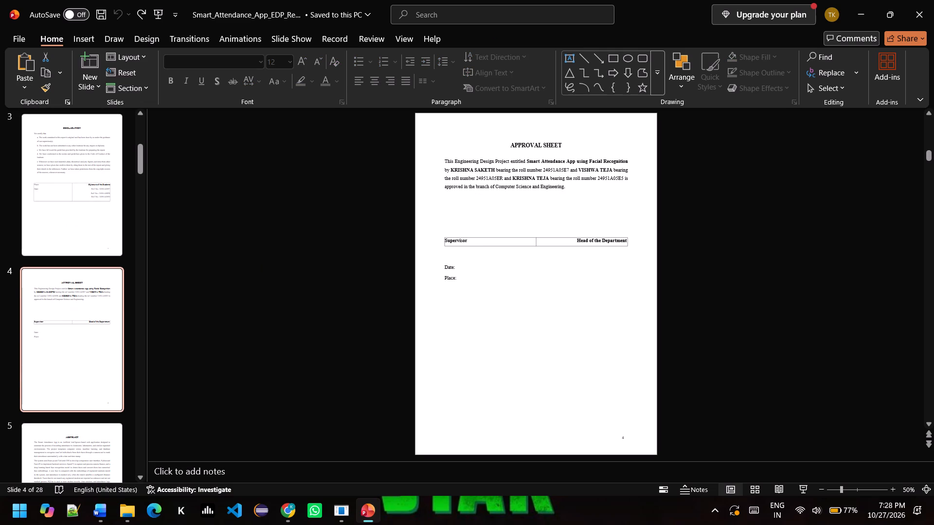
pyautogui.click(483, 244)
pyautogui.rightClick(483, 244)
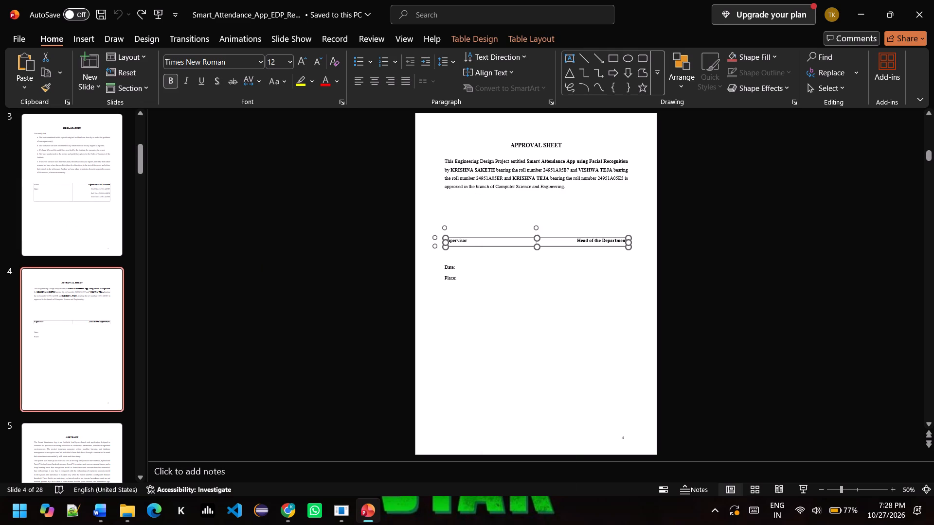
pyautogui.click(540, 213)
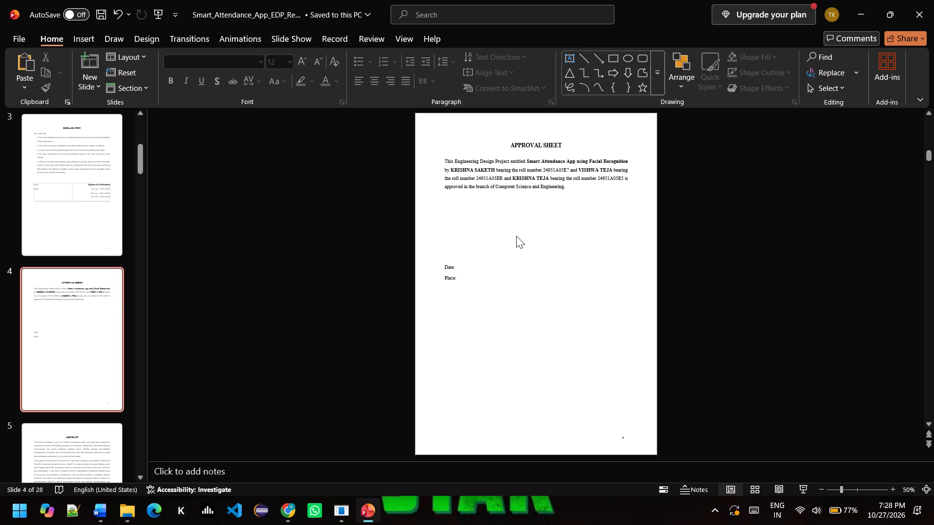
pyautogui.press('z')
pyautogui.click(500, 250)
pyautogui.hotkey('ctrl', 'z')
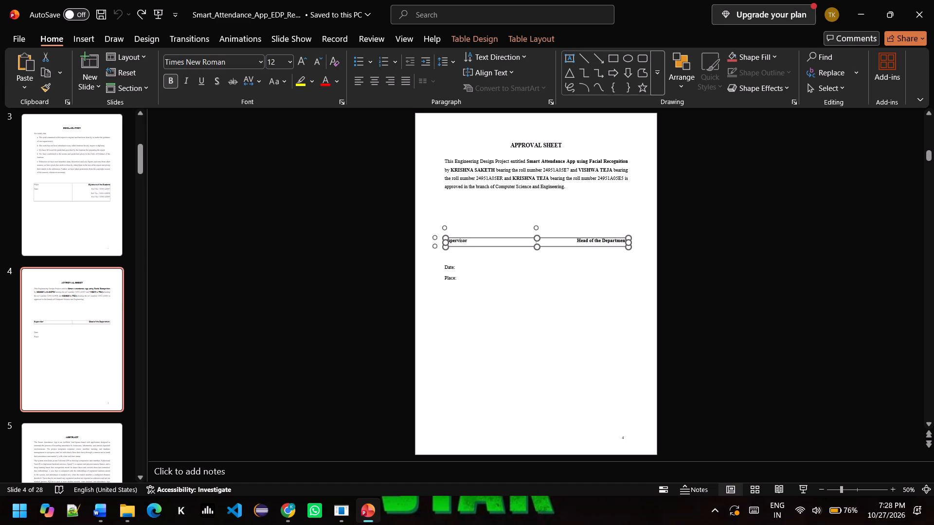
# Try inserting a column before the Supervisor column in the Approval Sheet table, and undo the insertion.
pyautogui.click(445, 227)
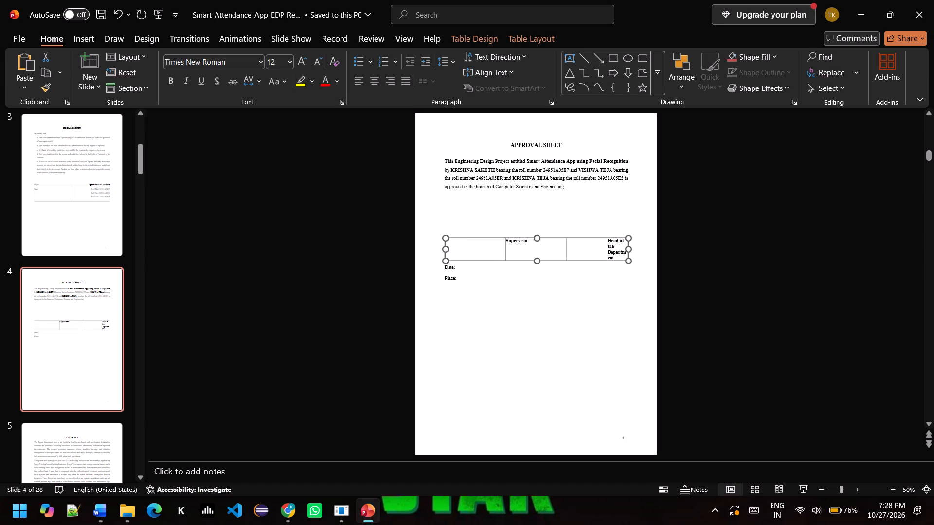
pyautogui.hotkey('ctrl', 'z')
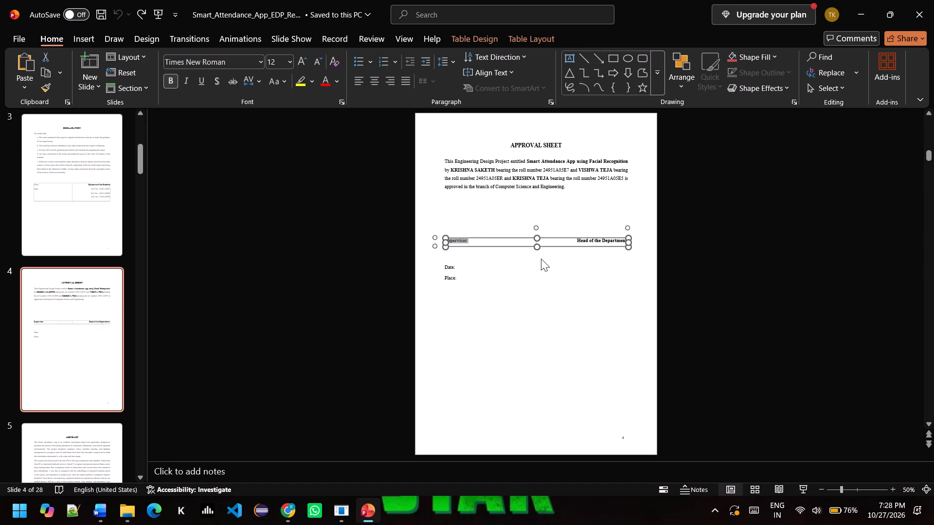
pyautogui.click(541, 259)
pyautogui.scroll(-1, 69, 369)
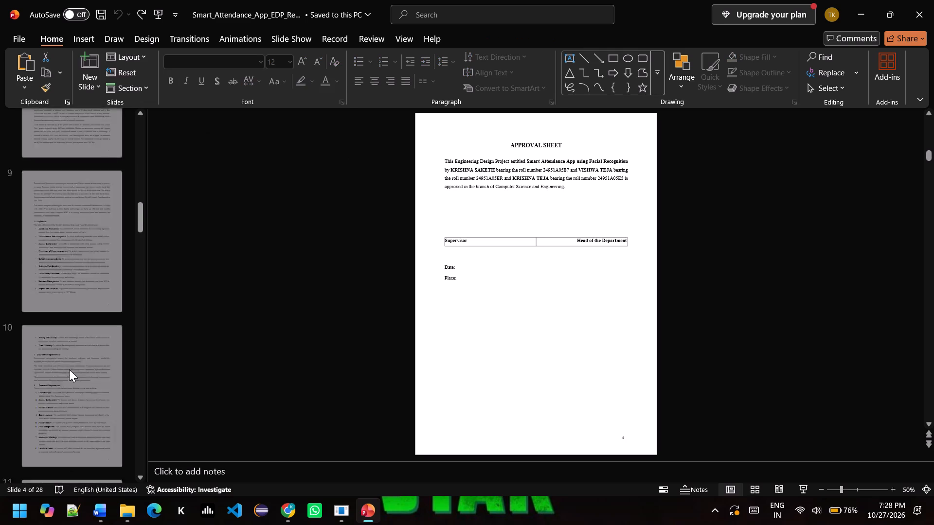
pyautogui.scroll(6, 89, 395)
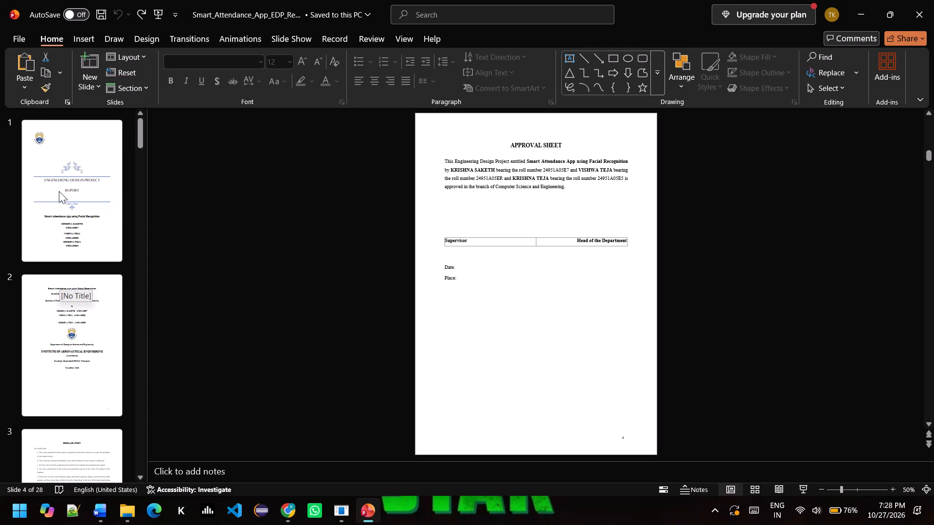
# Switch to Chrome, open the downloaded EDP PROJECT.pptx in PowerPoint, and enable editing.
pyautogui.click(59, 191)
pyautogui.hotkey('alt', 'Tab')
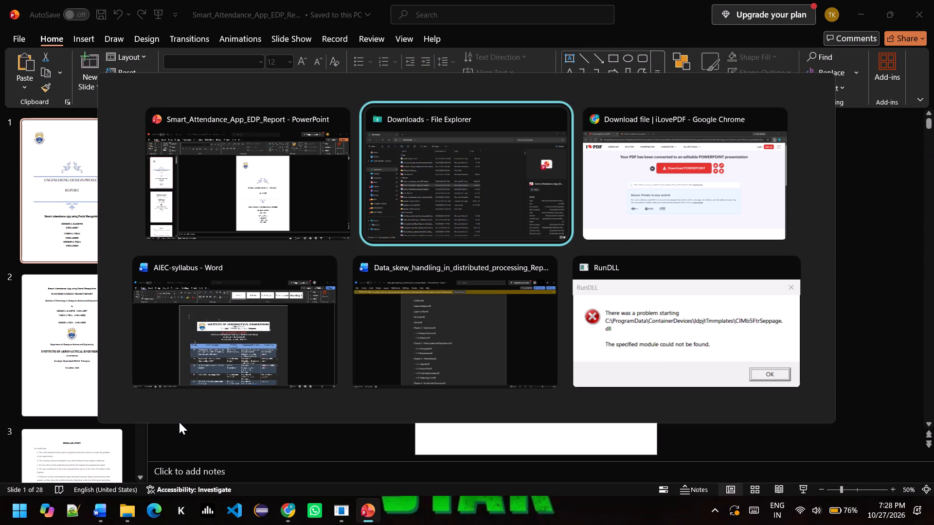
pyautogui.hotkey('alt', 'Tab')
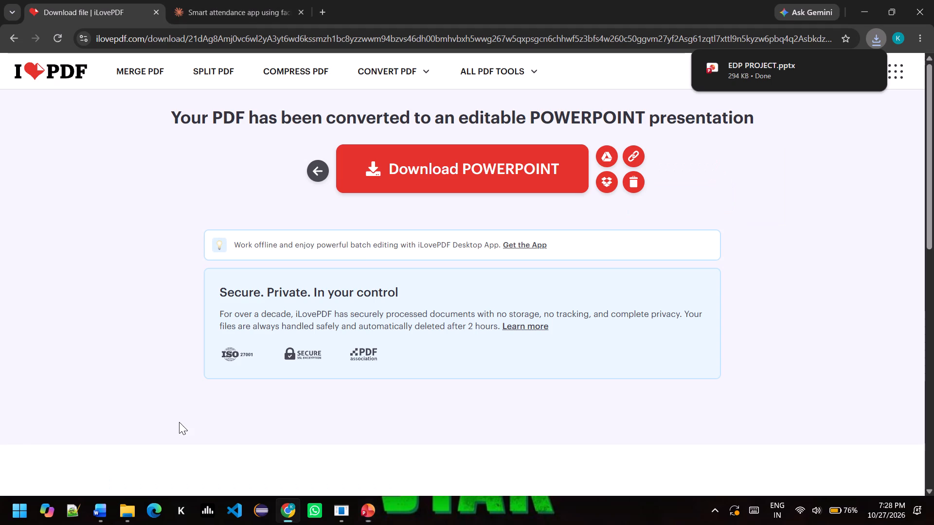
pyautogui.doubleClick(745, 60)
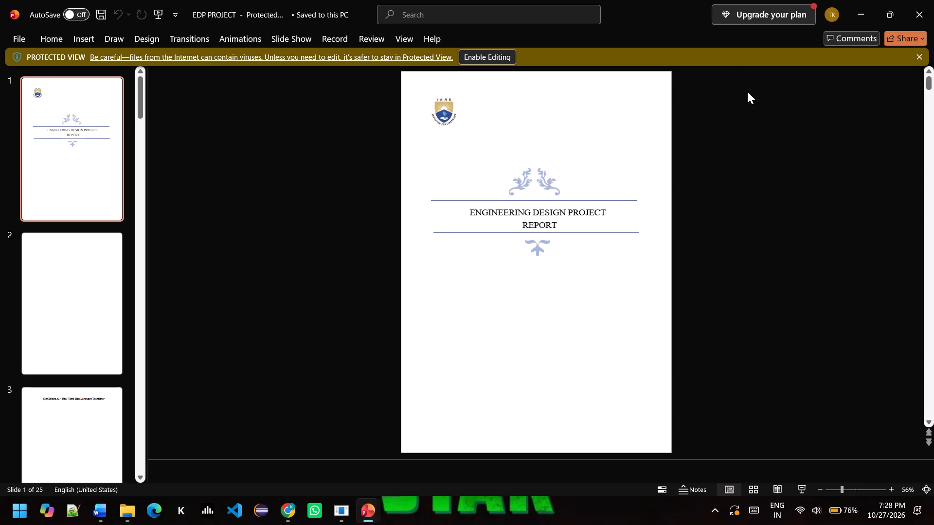
pyautogui.click(480, 53)
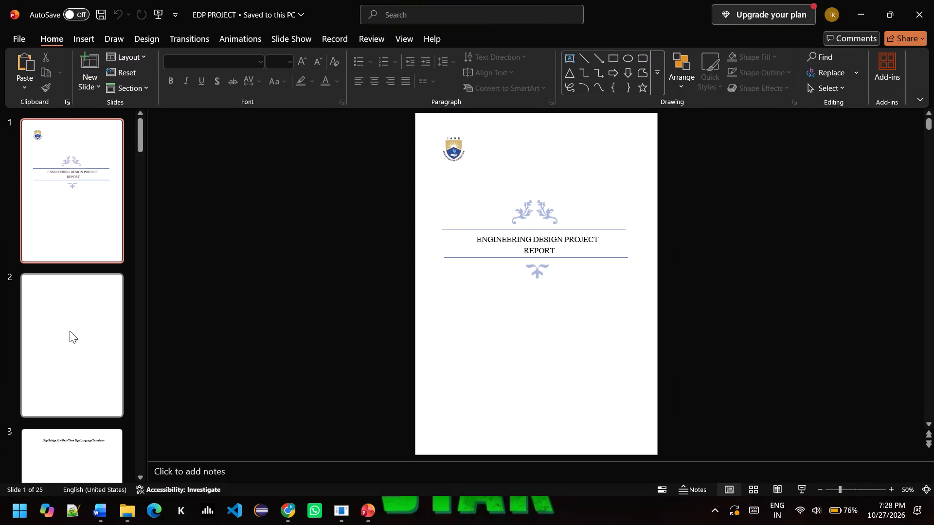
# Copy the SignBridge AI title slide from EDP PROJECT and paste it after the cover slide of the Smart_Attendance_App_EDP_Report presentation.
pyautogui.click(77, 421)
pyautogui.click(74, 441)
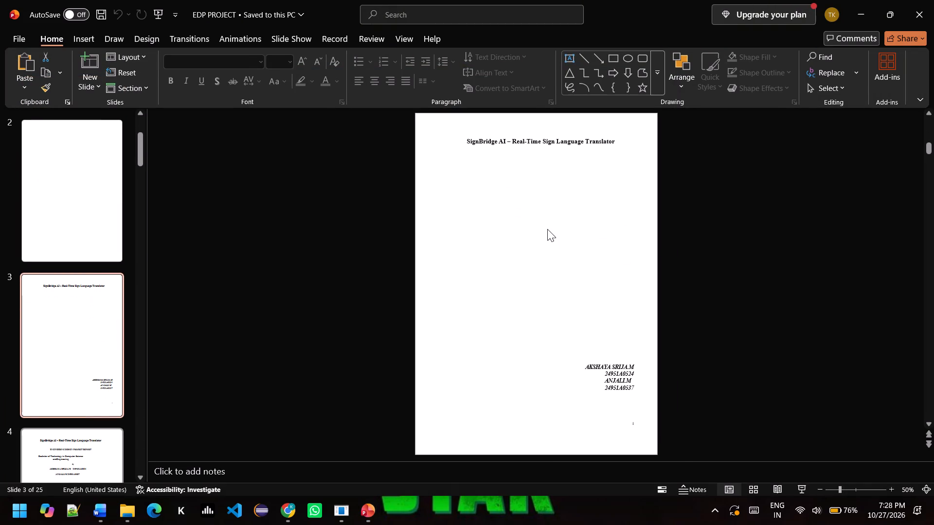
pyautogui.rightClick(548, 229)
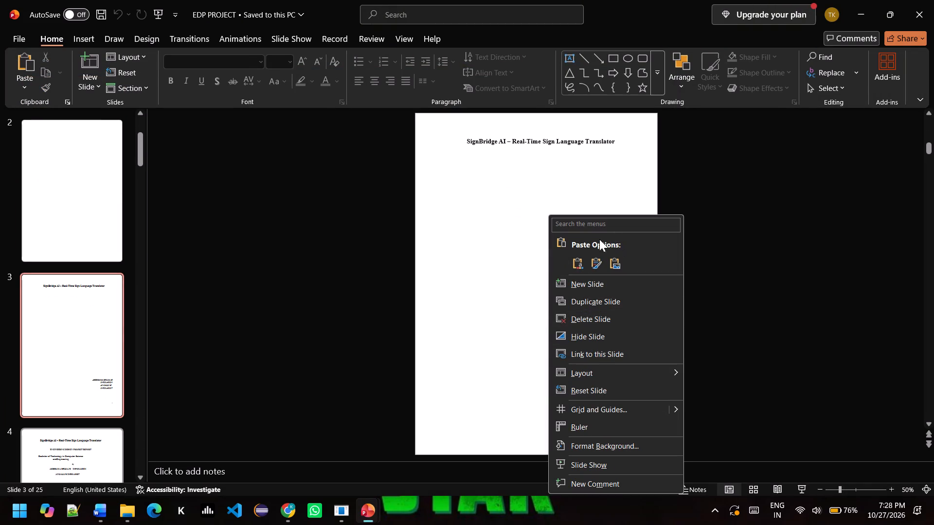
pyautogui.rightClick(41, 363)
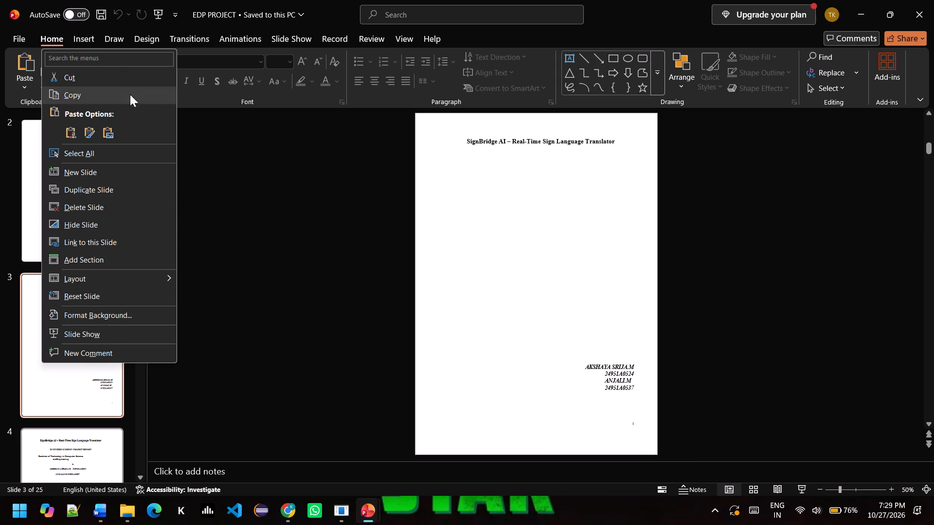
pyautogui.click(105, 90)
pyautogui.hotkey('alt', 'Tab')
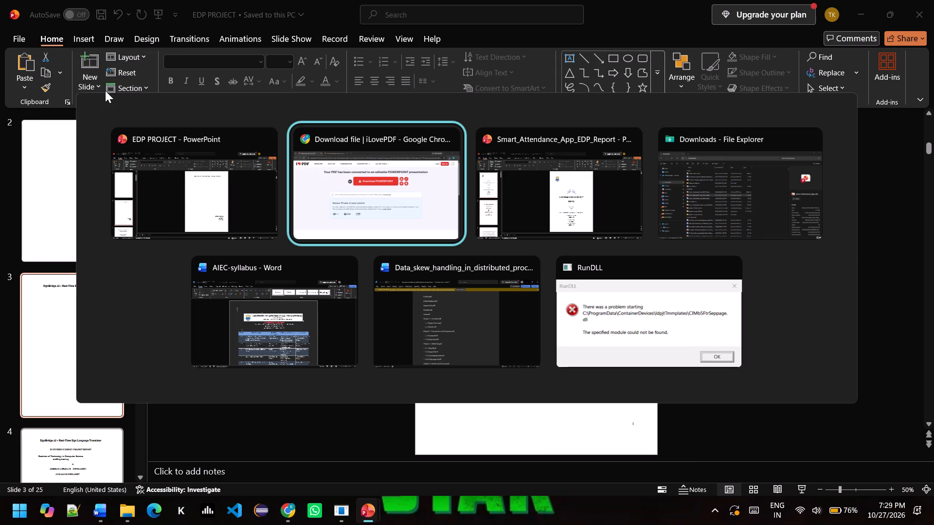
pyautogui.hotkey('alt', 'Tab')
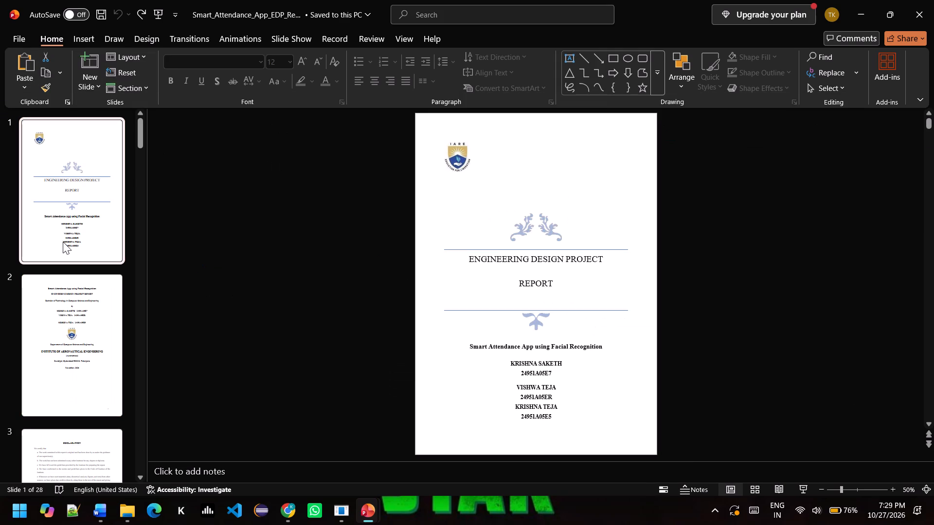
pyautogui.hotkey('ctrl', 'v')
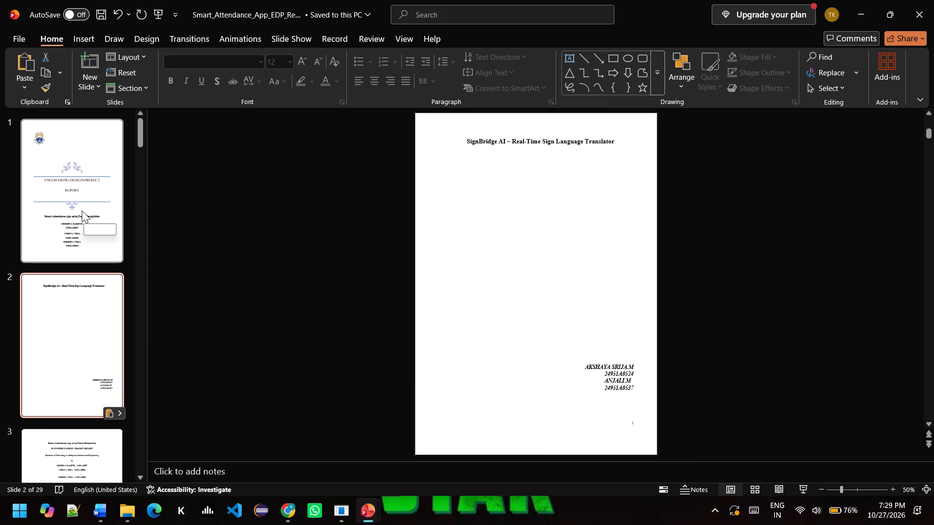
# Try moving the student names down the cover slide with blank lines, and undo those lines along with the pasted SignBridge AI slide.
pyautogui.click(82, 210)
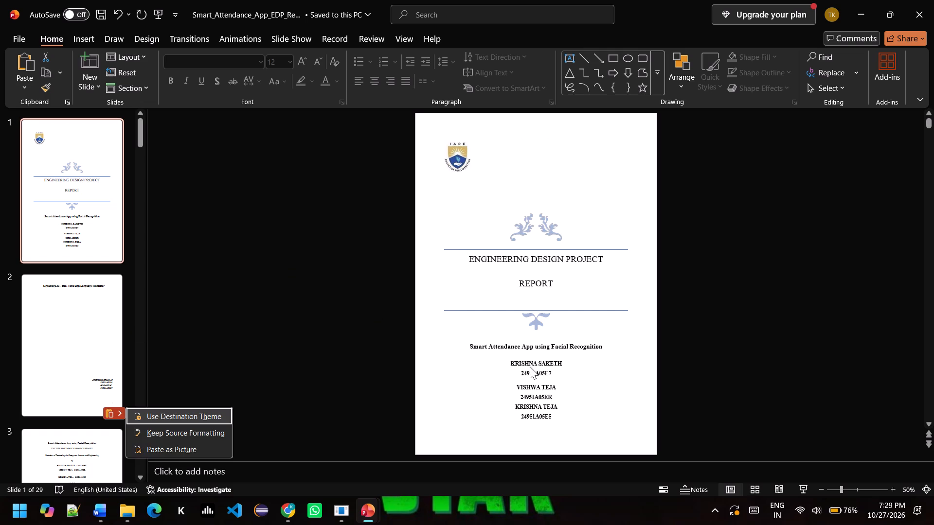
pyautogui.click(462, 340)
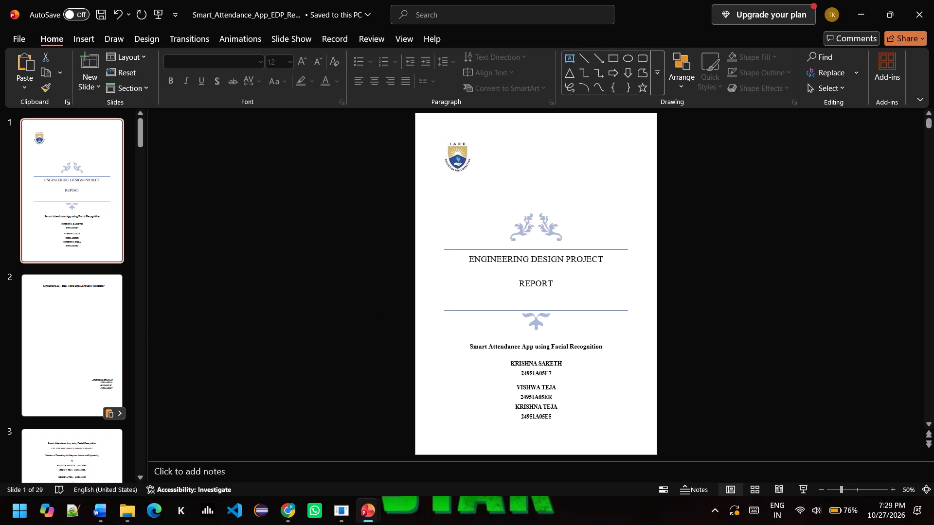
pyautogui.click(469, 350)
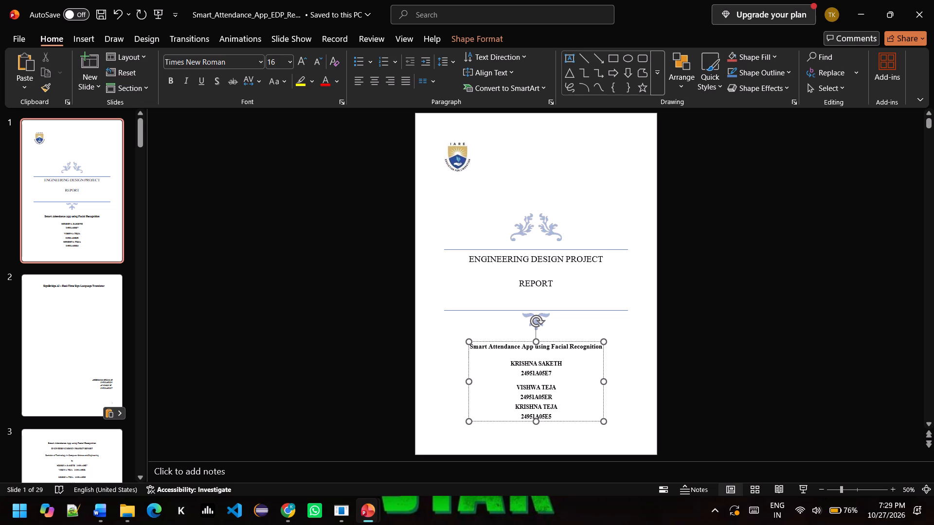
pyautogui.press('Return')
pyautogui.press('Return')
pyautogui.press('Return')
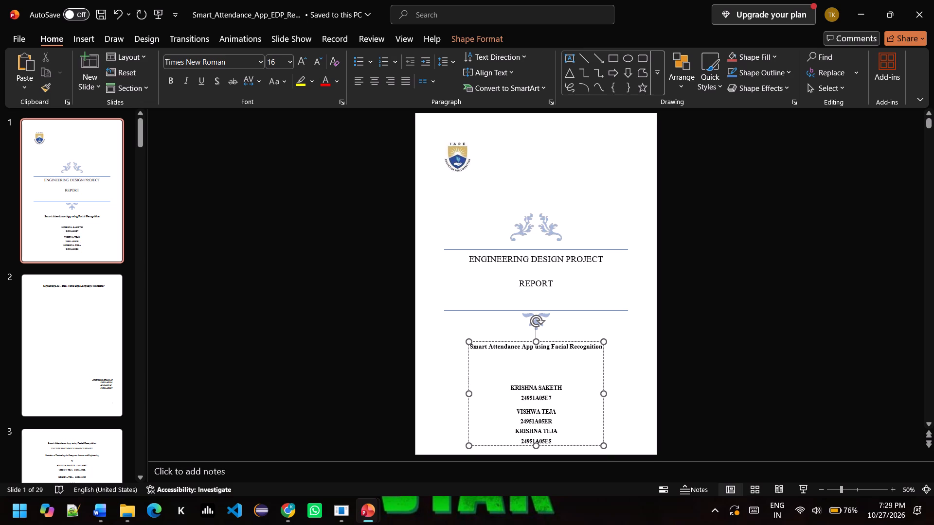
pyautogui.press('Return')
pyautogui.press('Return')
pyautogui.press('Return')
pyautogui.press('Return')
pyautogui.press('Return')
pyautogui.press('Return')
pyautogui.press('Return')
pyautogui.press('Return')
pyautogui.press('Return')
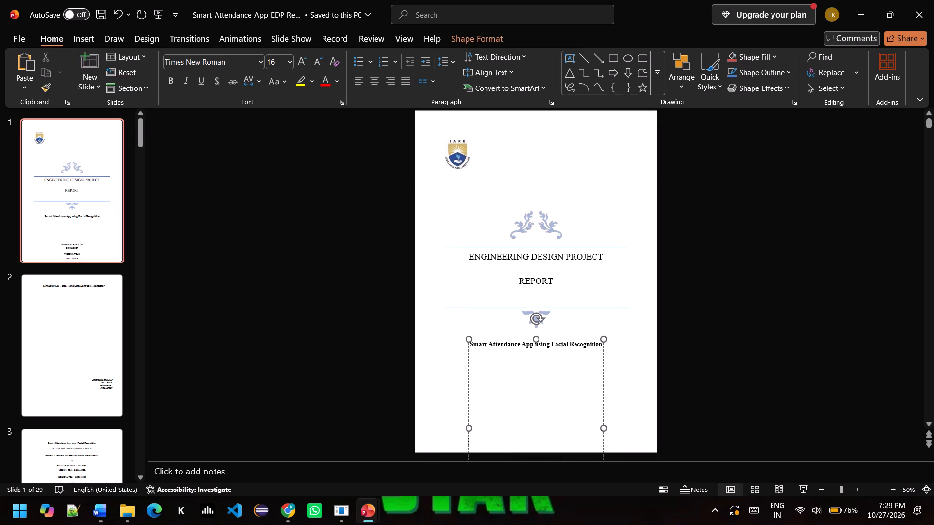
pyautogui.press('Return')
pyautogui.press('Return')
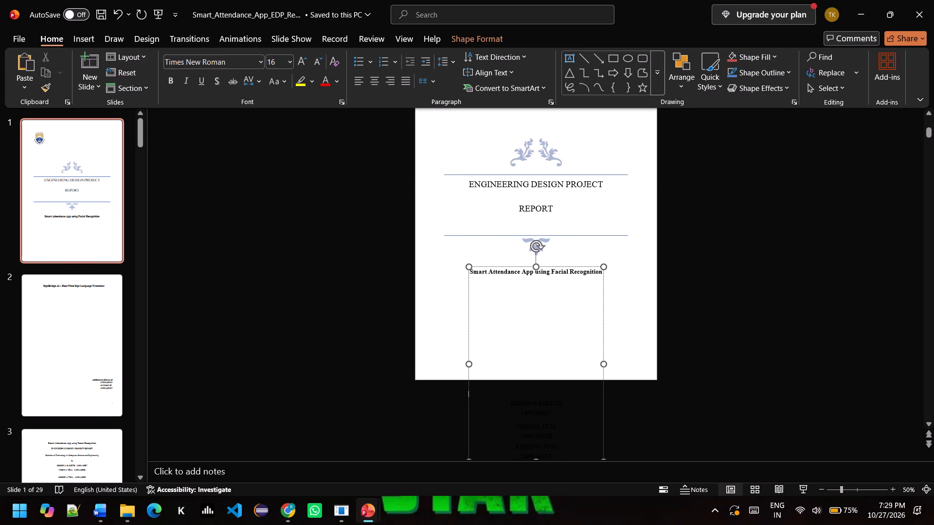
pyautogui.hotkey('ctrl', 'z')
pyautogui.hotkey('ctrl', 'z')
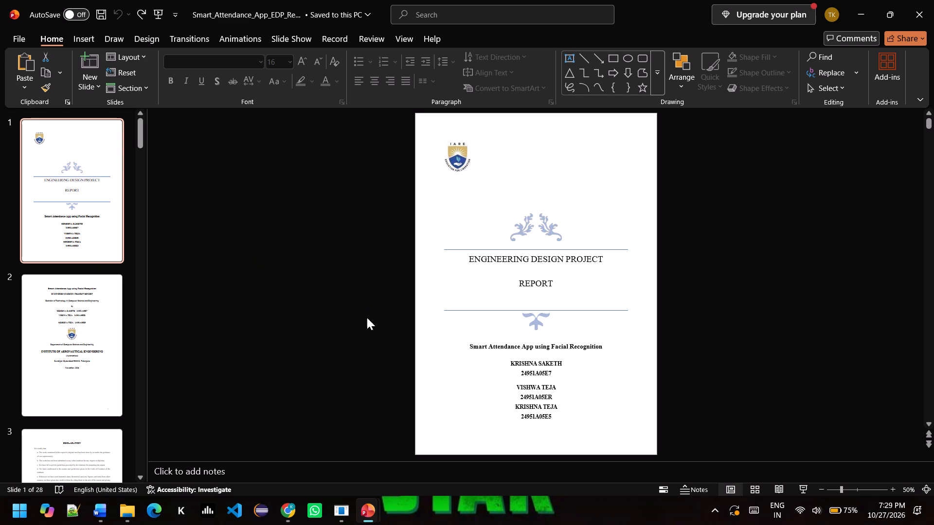
# Insert a blank slide after the cover slide.
pyautogui.click(94, 62)
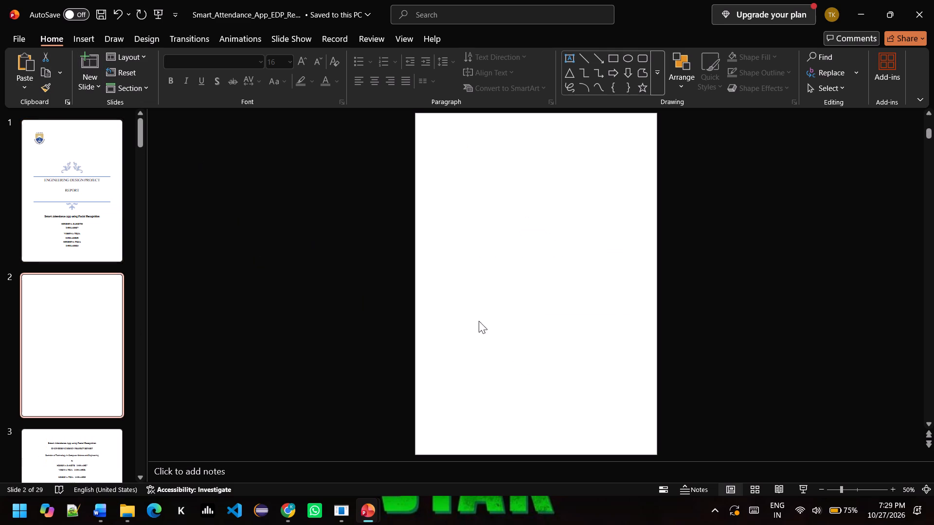
# Copy the project title and student details from the cover slide into a new, nearly slide-sized text box on the blank slide 2.
pyautogui.click(90, 211)
pyautogui.doubleClick(541, 377)
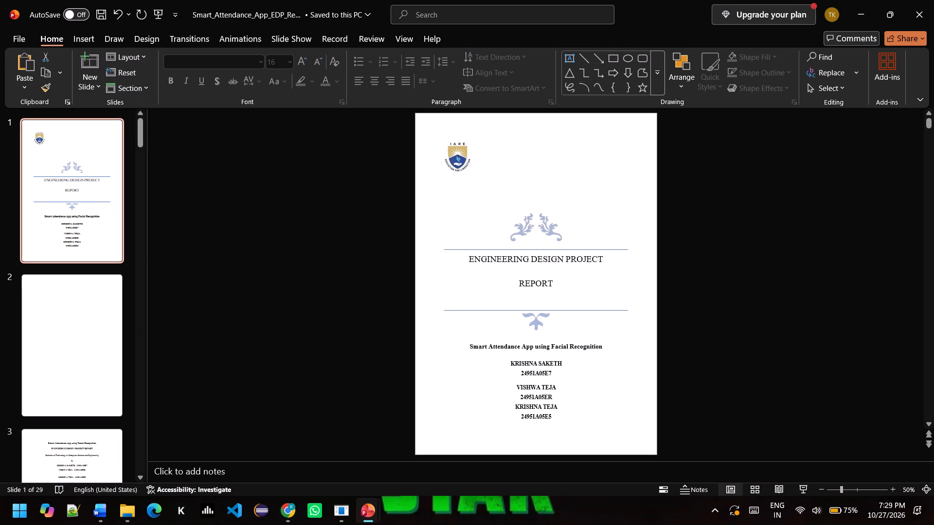
pyautogui.hotkey('ctrl', 'a')
pyautogui.hotkey('ctrl', 'c')
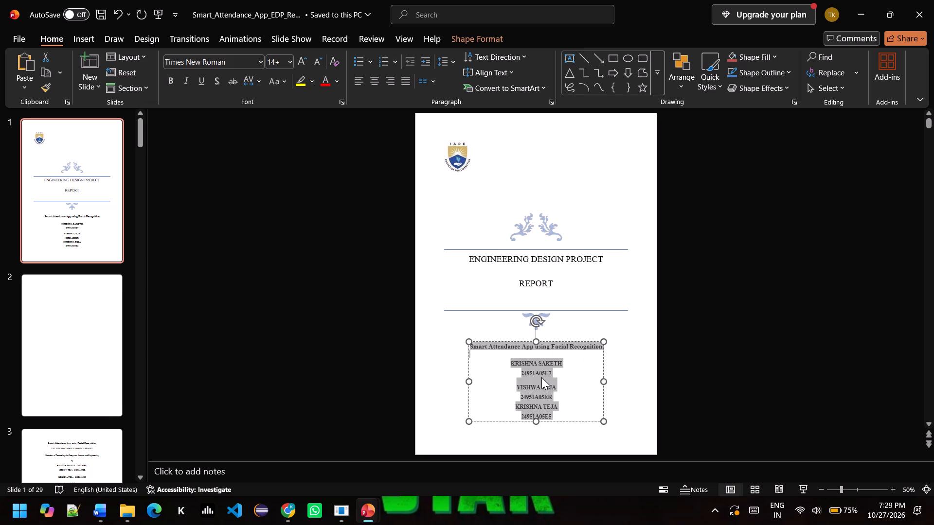
pyautogui.click(69, 326)
pyautogui.click(501, 174)
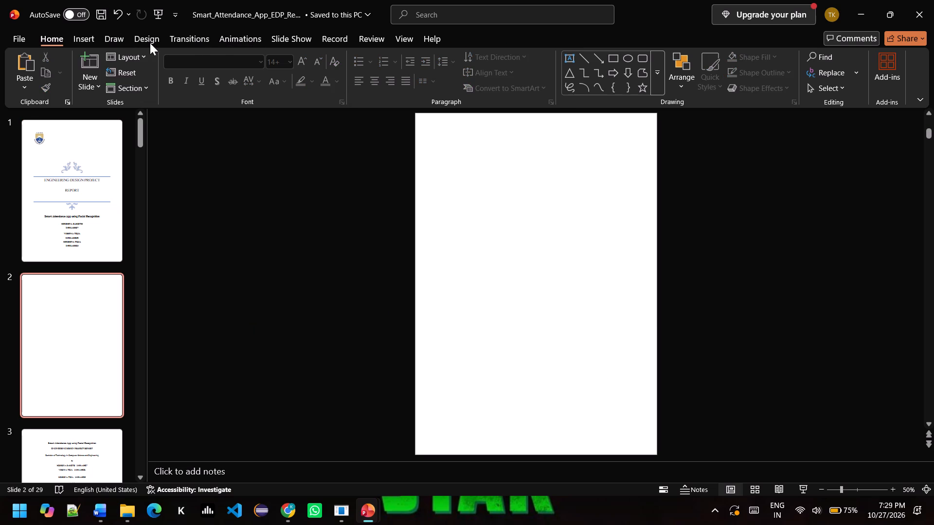
pyautogui.click(84, 38)
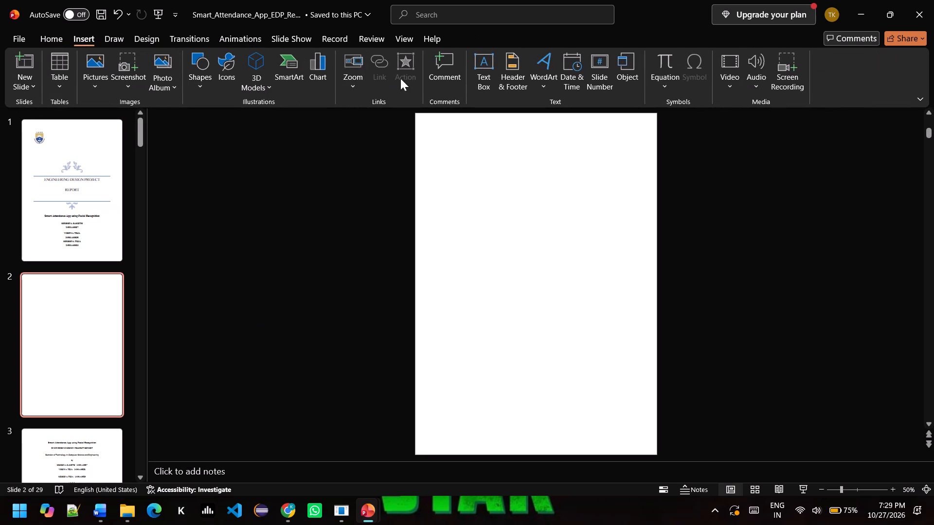
pyautogui.click(475, 60)
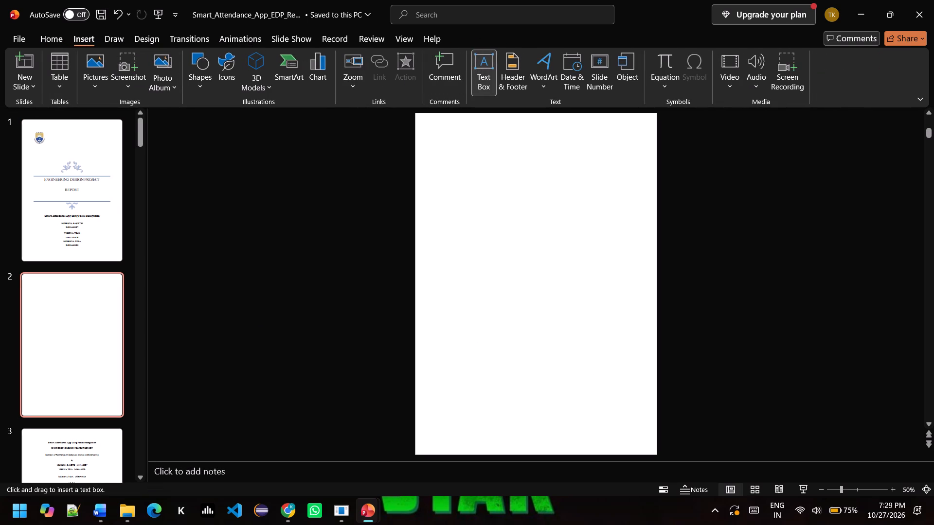
pyautogui.moveTo(435, 132); pyautogui.dragTo(628, 443)
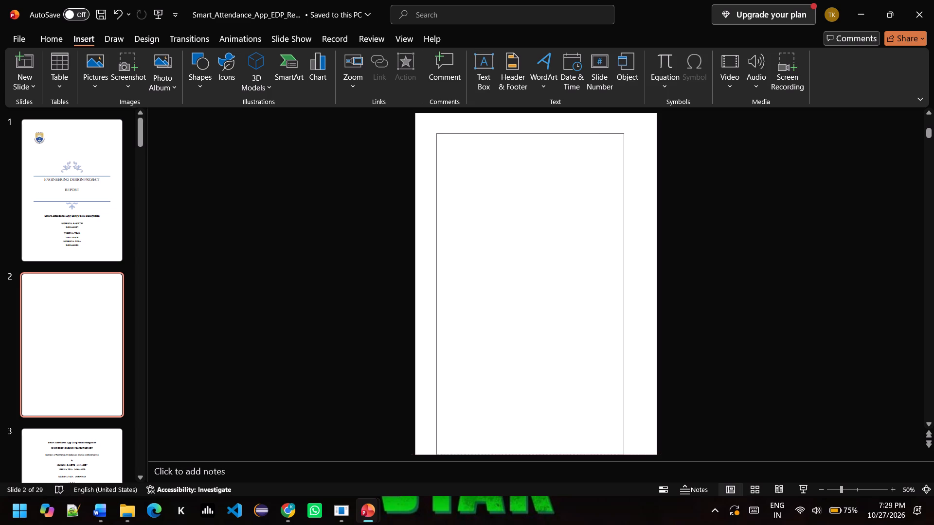
pyautogui.moveTo(628, 443); pyautogui.dragTo(631, 438)
pyautogui.hotkey('ctrl', 'v')
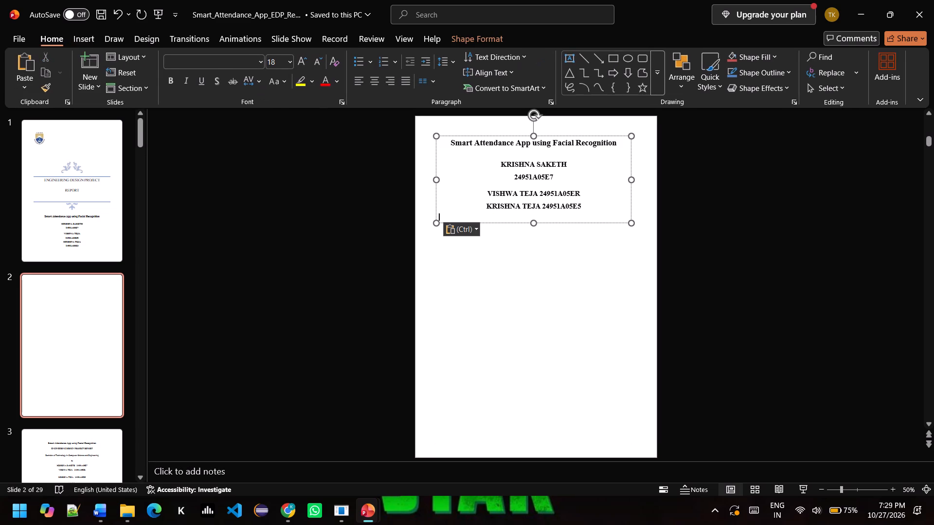
# Add 19 blank lines before the first student name on slide 2 to move the student details to the bottom of the slide.
pyautogui.click(497, 164)
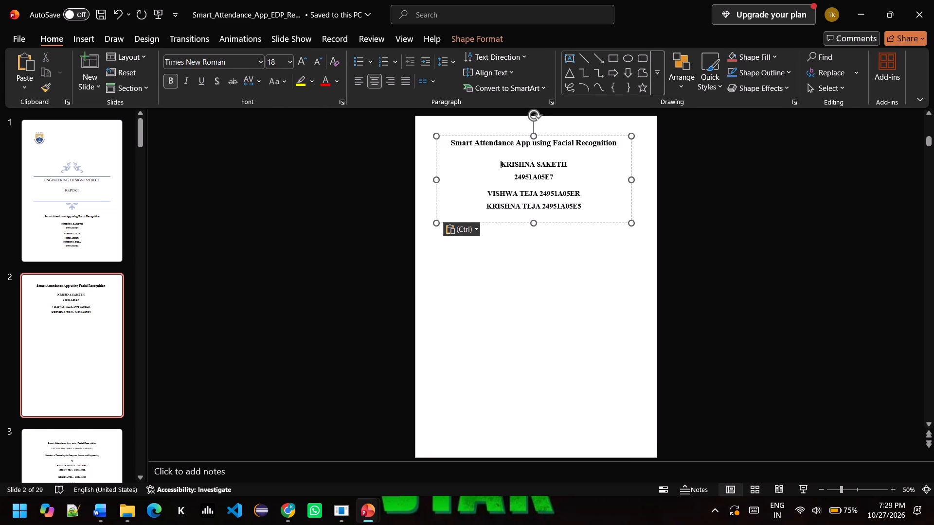
pyautogui.press('Return')
pyautogui.press('Return')
pyautogui.press('Return')
pyautogui.press('Return')
pyautogui.press('Return')
pyautogui.press('Return')
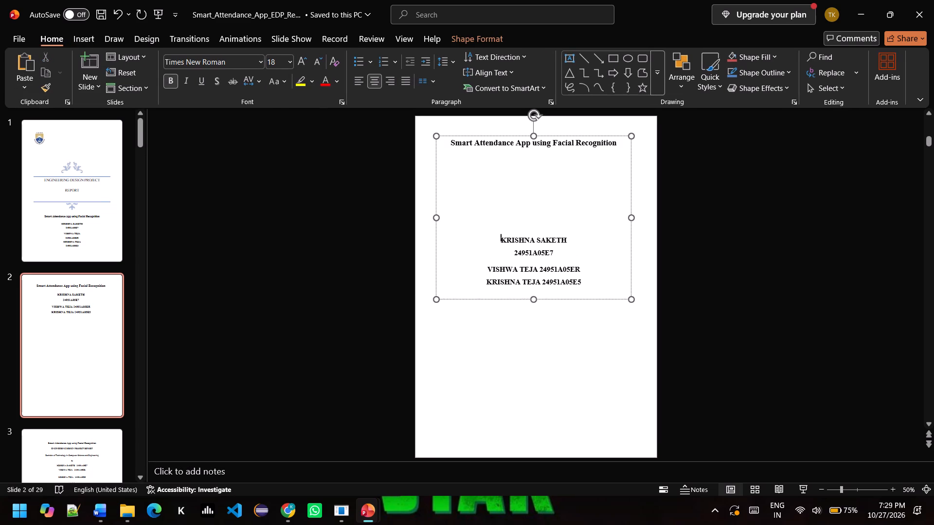
pyautogui.press('Return')
pyautogui.press('Return')
pyautogui.press('Return')
pyautogui.press('Return')
pyautogui.press('Return')
pyautogui.press('Return')
pyautogui.press('Return')
pyautogui.press('Return')
pyautogui.press('Return')
pyautogui.press('Return')
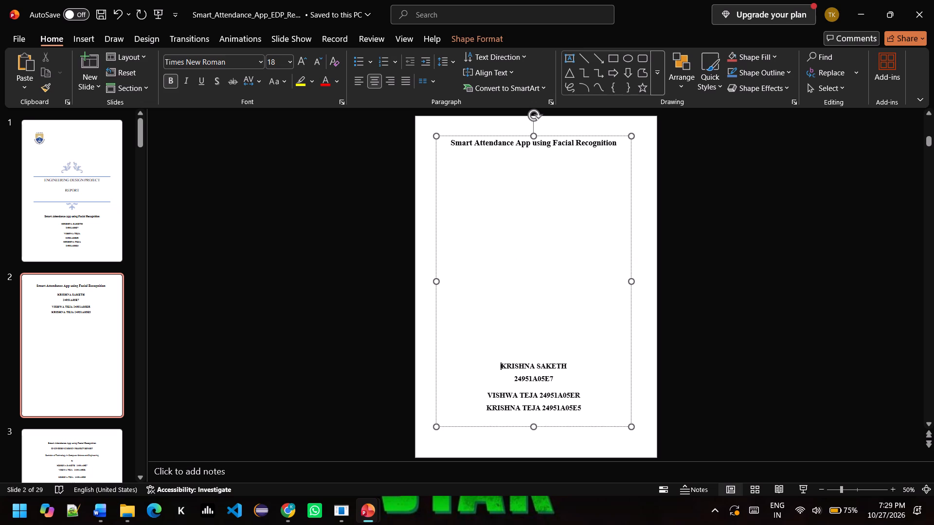
pyautogui.press('Return')
pyautogui.press('Return')
pyautogui.press('Return')
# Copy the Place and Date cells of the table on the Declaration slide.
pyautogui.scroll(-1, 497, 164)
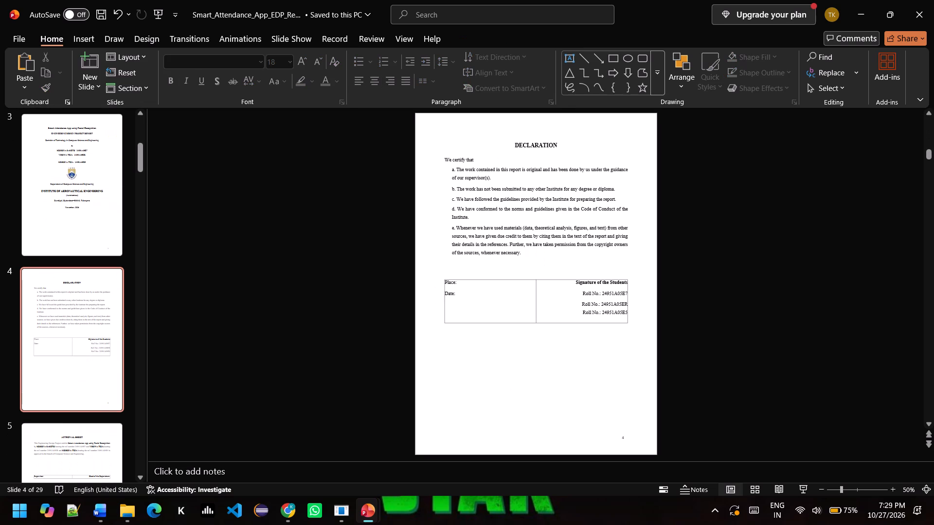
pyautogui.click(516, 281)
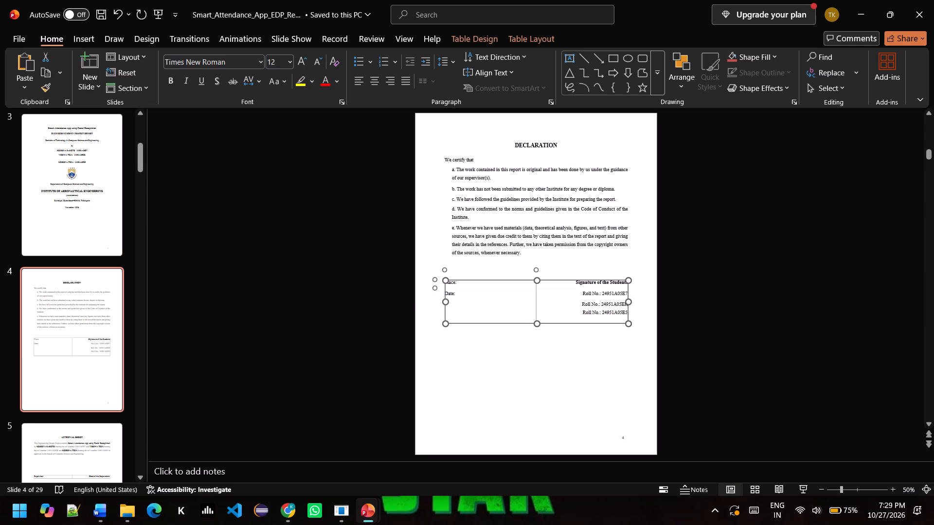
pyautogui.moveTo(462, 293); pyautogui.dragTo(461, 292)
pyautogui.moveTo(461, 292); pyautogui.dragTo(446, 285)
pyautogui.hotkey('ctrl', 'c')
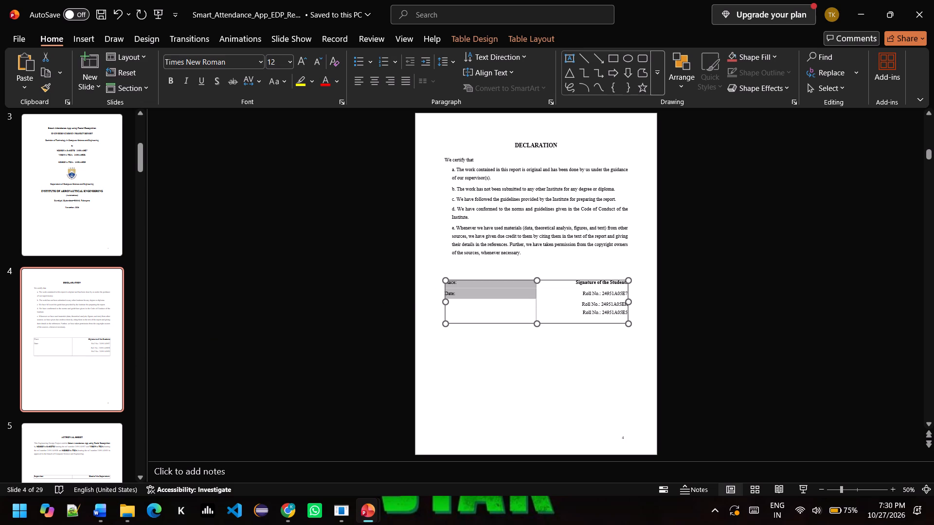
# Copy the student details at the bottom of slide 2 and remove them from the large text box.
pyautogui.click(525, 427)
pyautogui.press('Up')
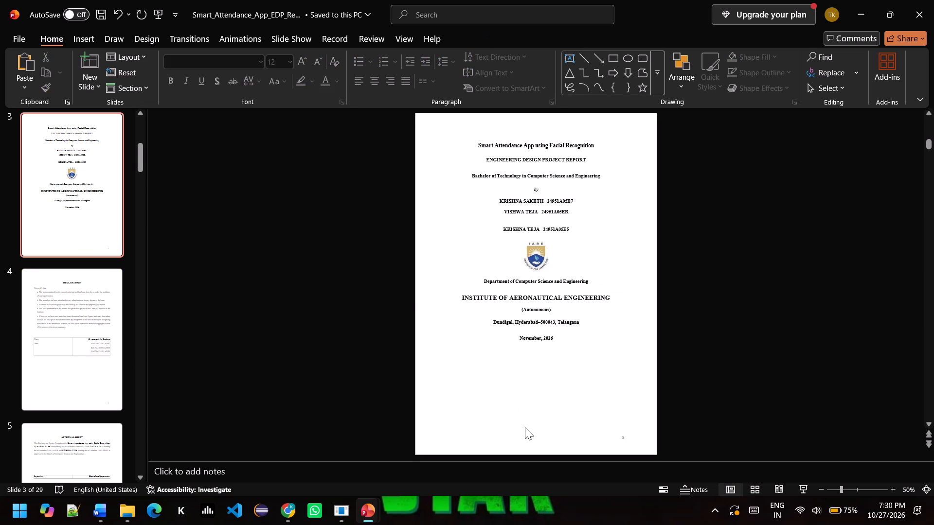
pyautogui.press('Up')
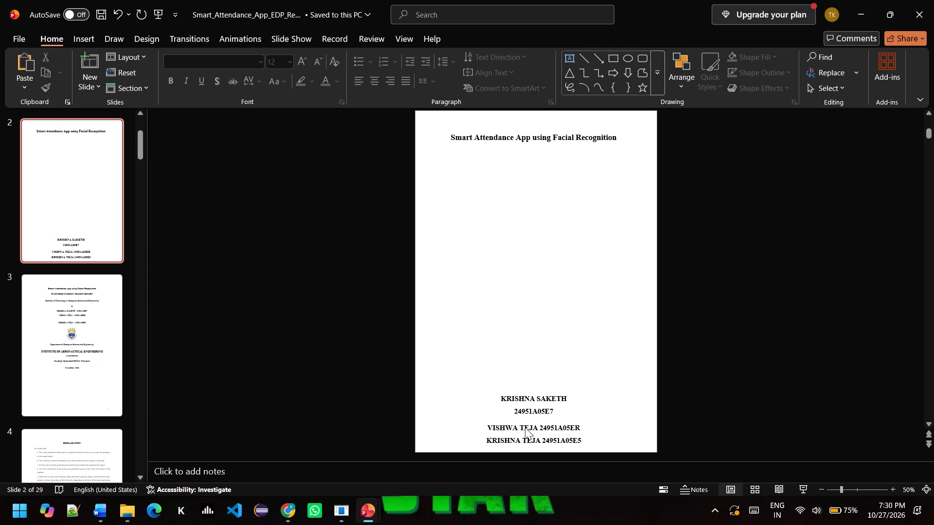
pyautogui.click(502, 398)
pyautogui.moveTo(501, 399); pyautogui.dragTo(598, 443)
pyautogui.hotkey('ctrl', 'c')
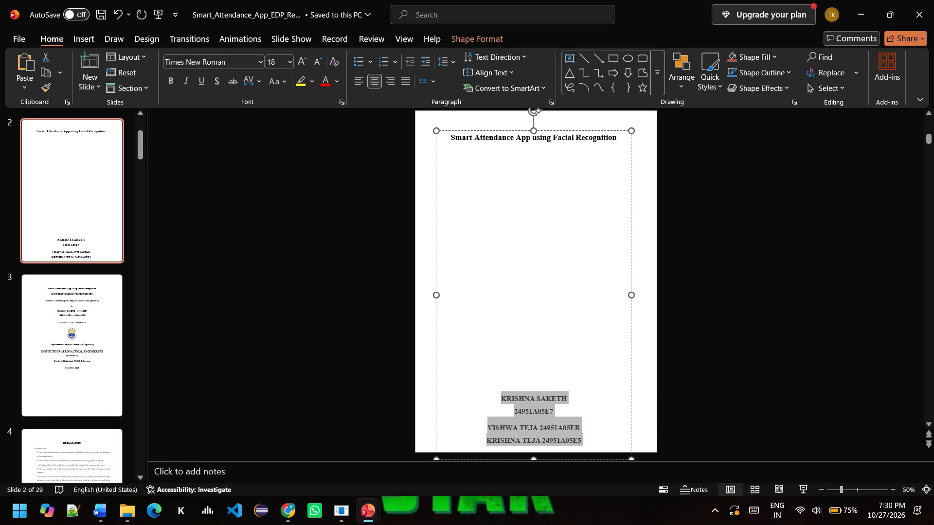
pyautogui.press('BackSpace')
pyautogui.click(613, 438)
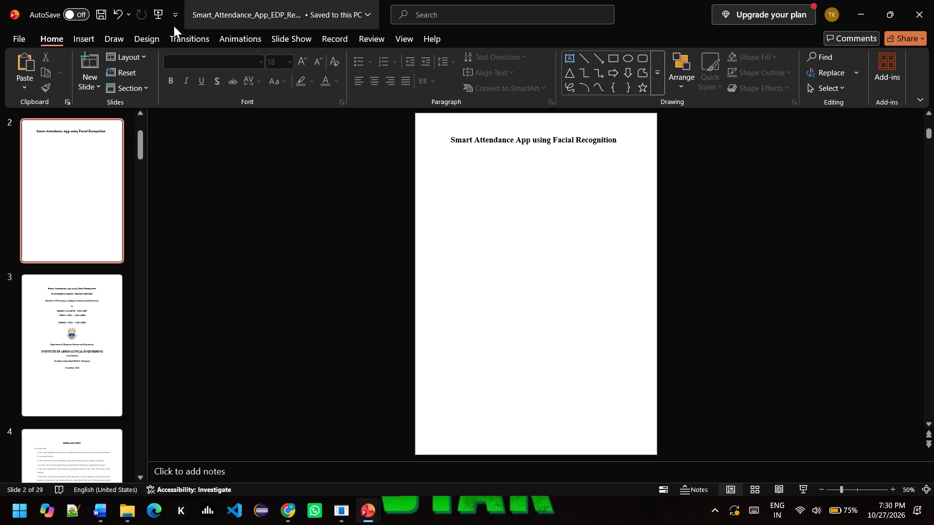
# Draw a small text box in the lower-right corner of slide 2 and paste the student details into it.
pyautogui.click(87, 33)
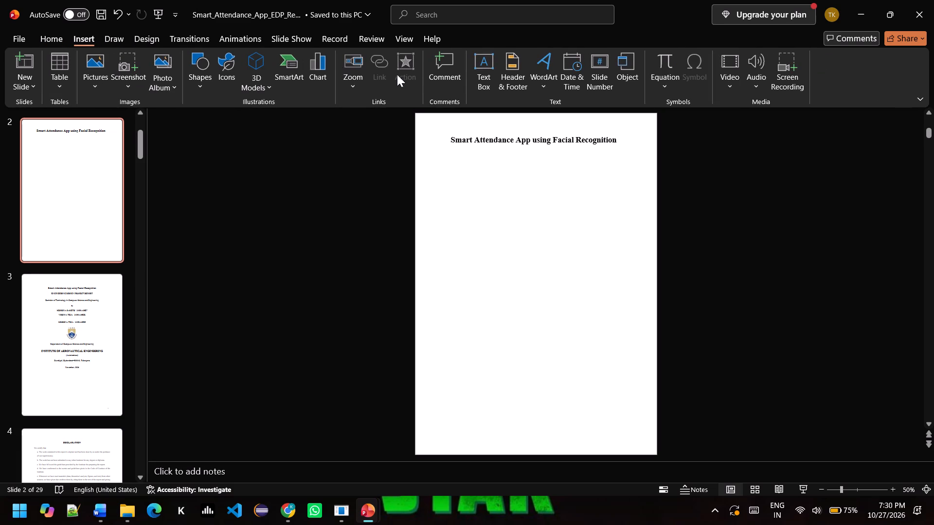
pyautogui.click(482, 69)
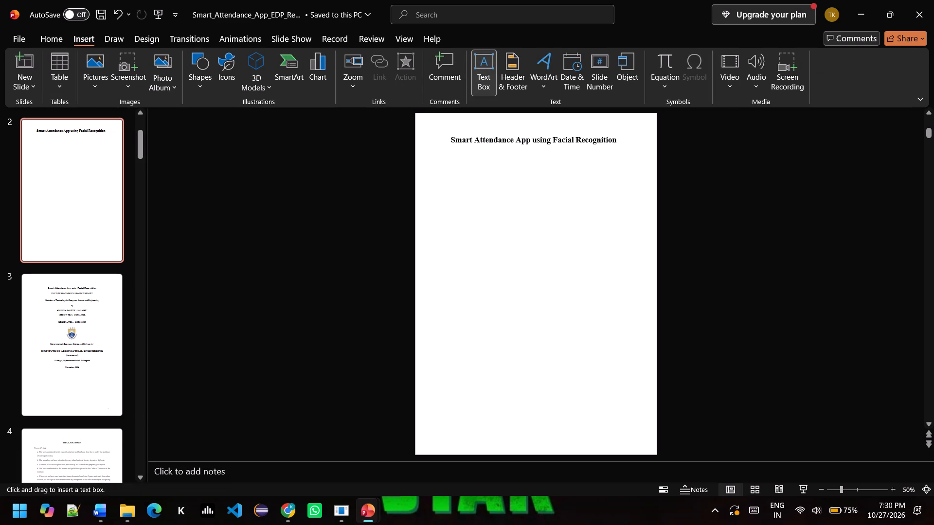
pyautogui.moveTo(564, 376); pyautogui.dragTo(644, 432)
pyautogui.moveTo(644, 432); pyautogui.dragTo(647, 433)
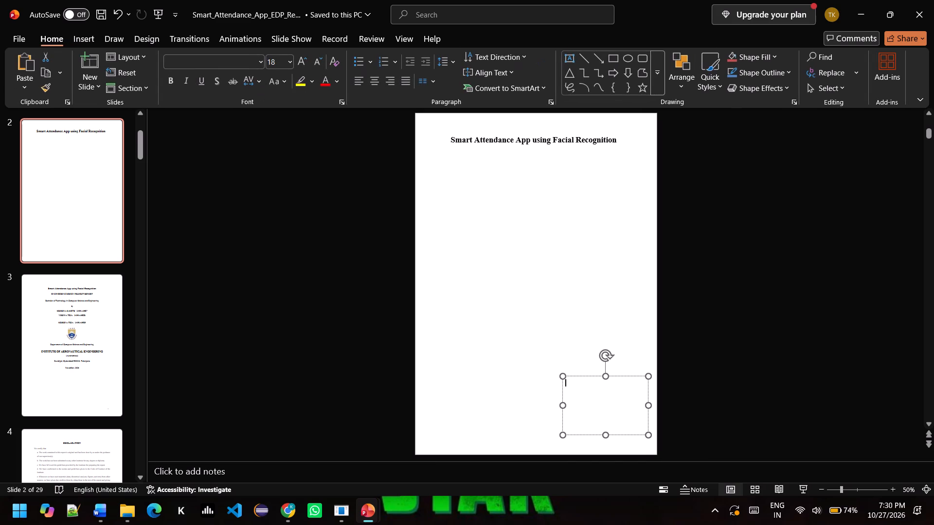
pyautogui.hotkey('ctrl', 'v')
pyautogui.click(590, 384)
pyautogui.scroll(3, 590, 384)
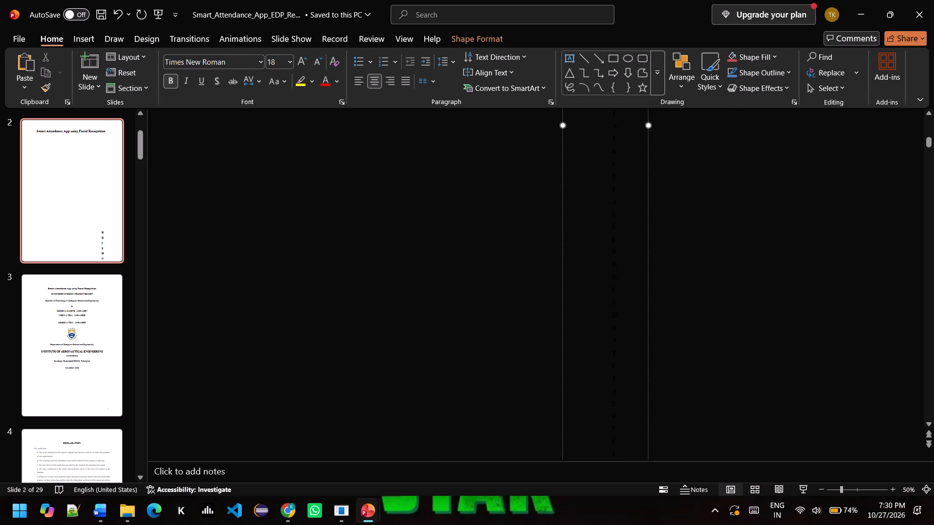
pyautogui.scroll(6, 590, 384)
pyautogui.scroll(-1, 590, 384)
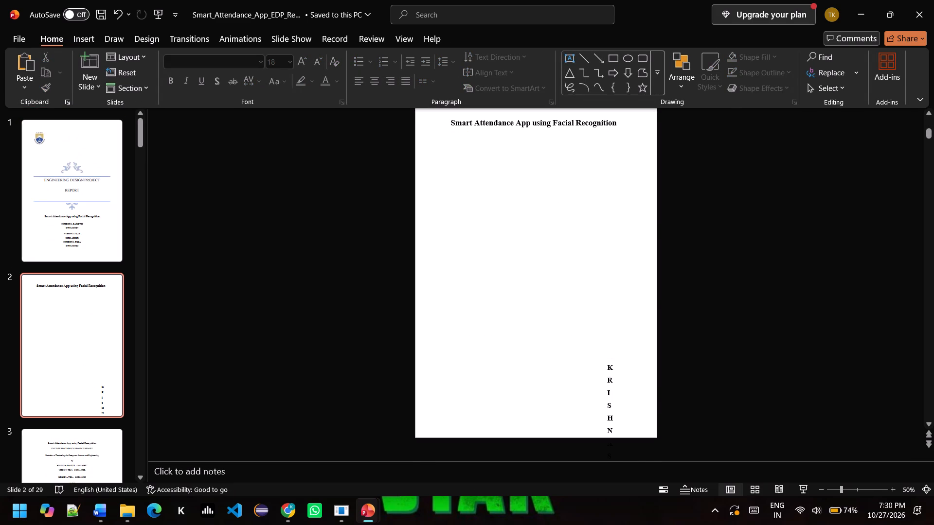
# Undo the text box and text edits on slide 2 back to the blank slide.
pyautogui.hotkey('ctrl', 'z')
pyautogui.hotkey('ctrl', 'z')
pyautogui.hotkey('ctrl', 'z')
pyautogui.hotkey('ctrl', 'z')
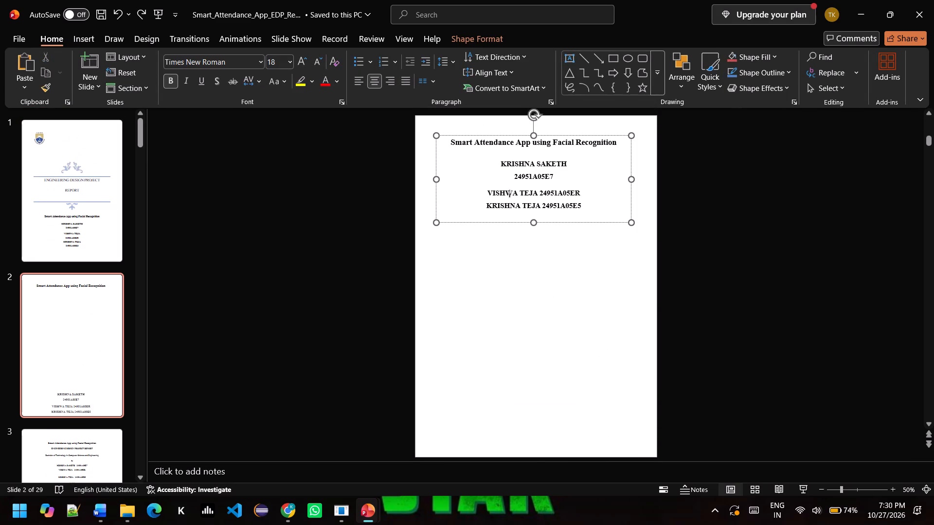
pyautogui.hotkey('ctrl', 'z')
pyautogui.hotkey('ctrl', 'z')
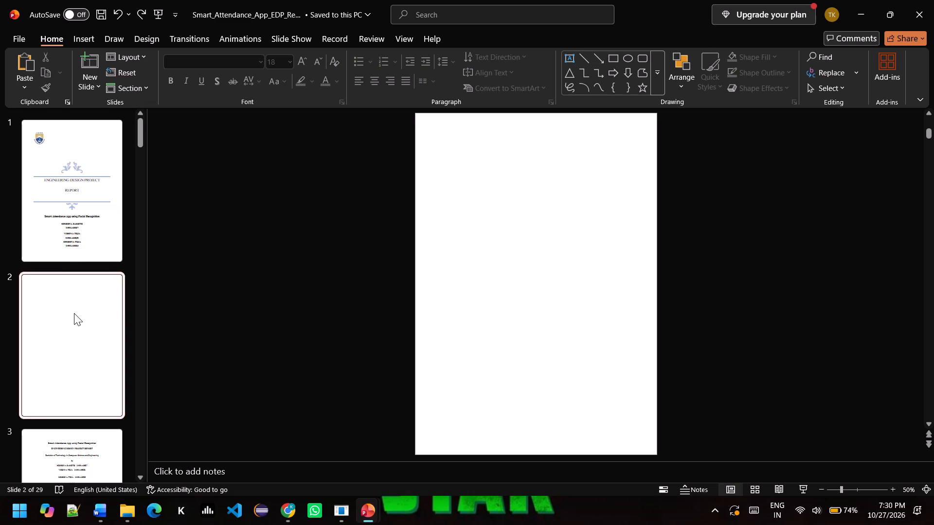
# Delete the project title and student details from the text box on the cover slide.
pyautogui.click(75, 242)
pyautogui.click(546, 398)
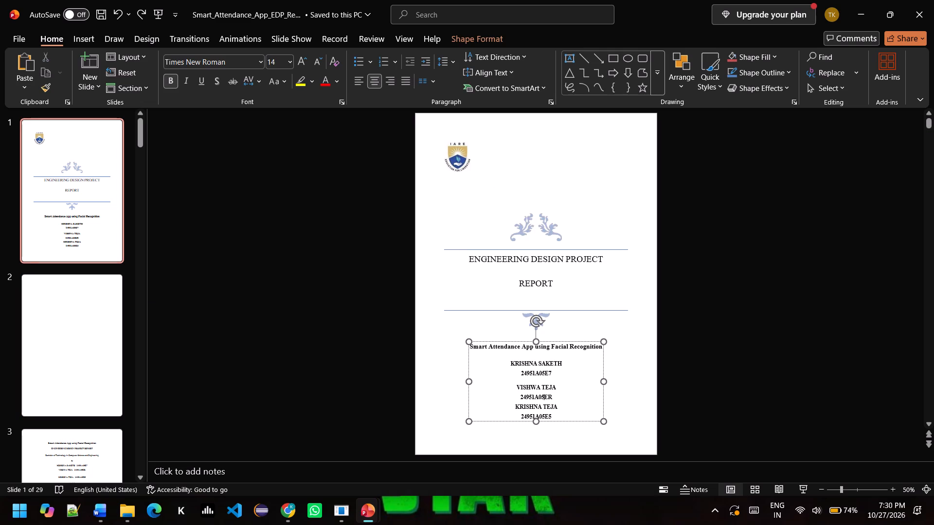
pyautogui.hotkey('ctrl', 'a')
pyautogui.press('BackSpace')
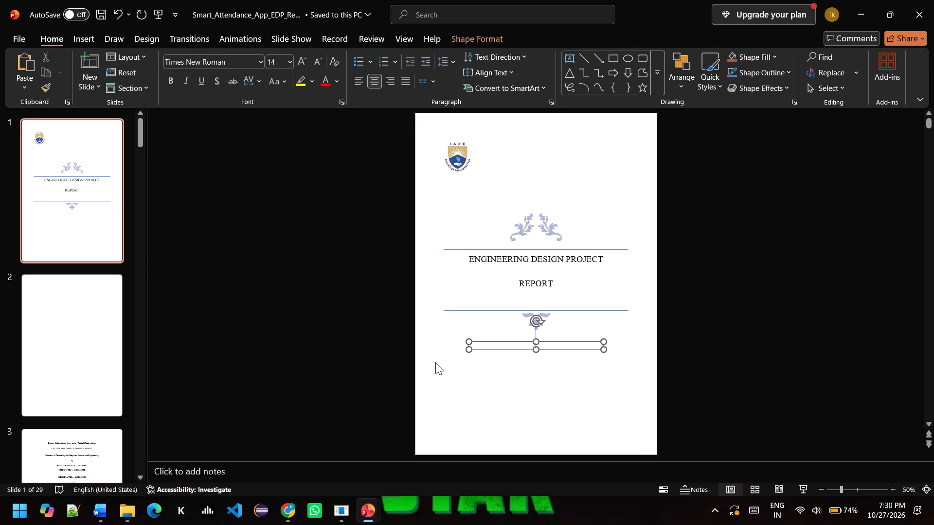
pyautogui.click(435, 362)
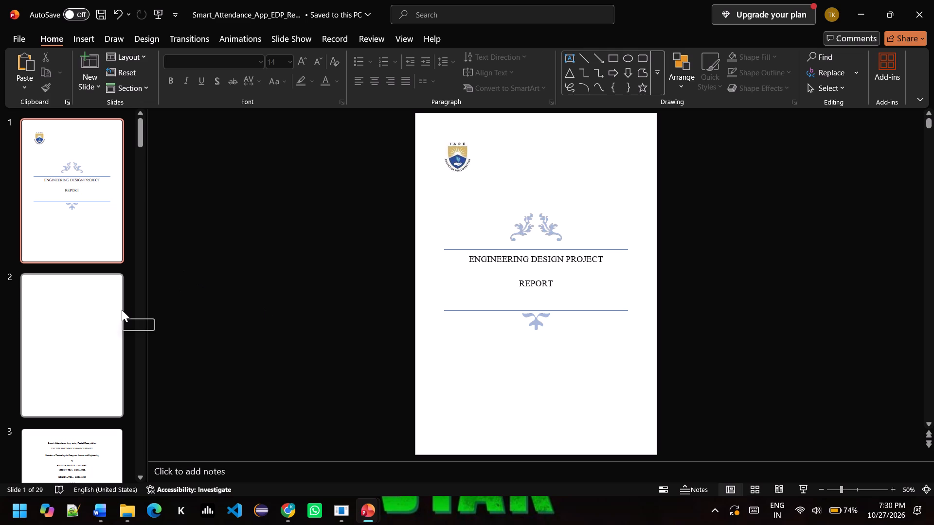
# Look through the report's slides, examining the Abstract, title page and blank slide 2.
pyautogui.click(36, 294)
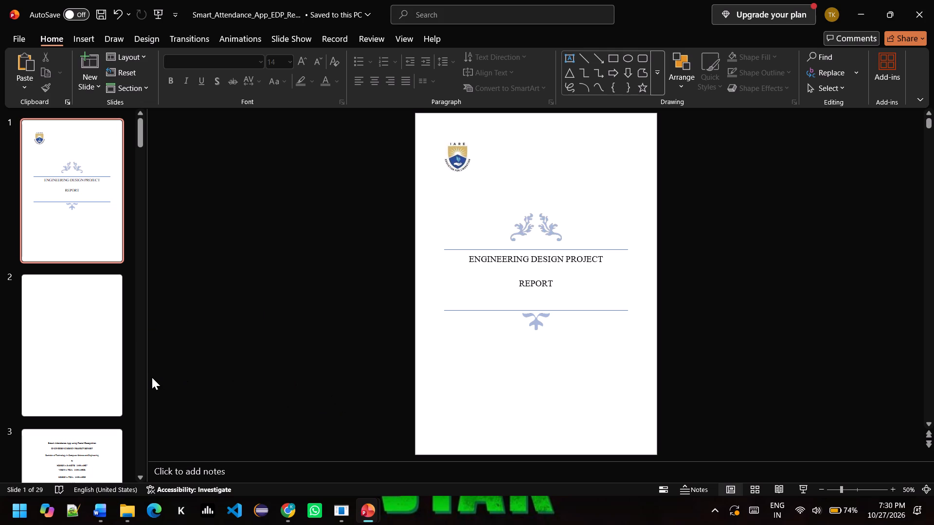
pyautogui.scroll(-1, 84, 417)
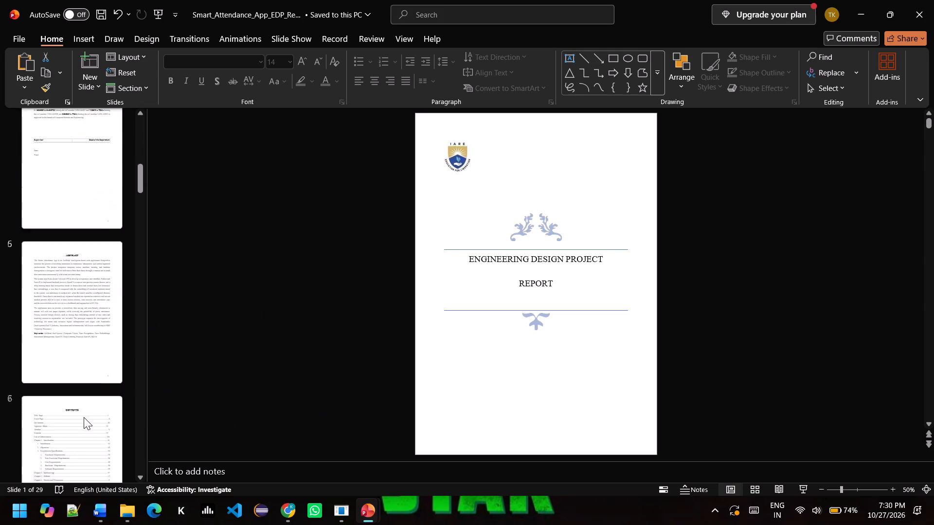
pyautogui.click(71, 367)
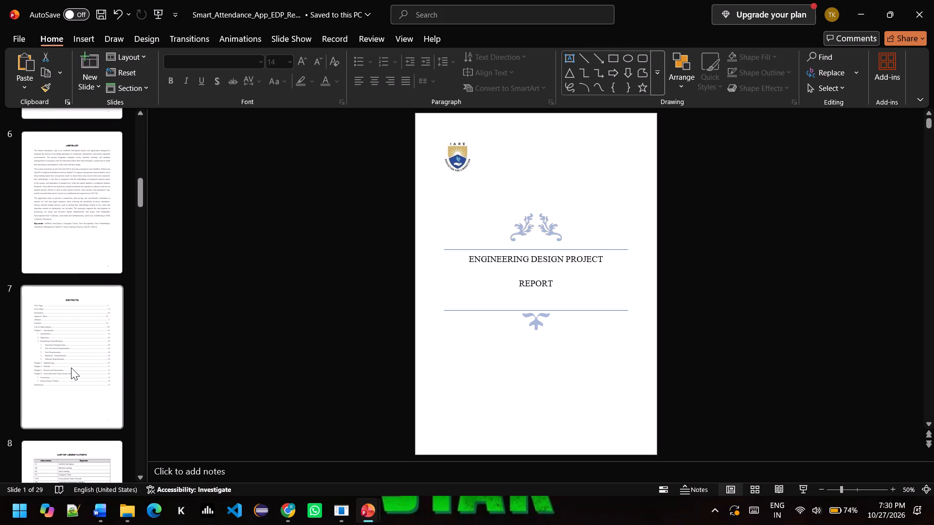
pyautogui.click(67, 243)
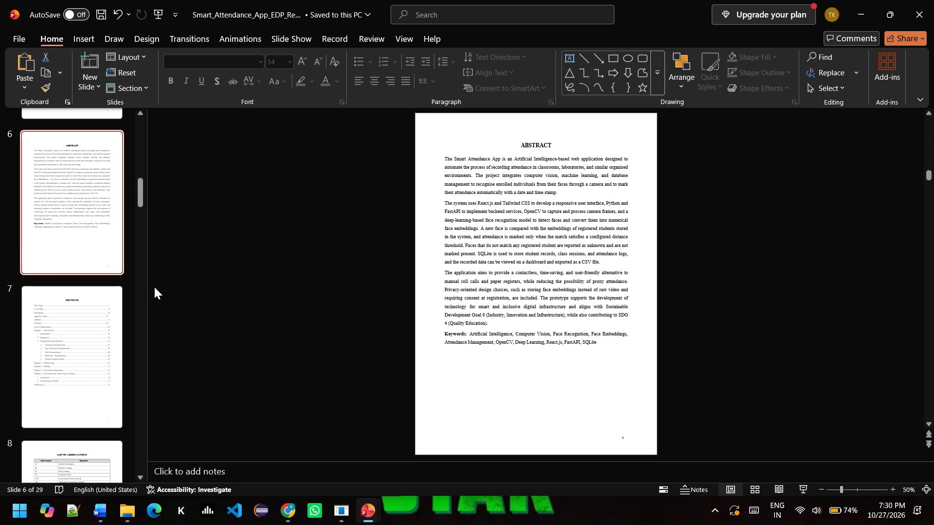
pyautogui.scroll(2, 154, 287)
pyautogui.click(76, 301)
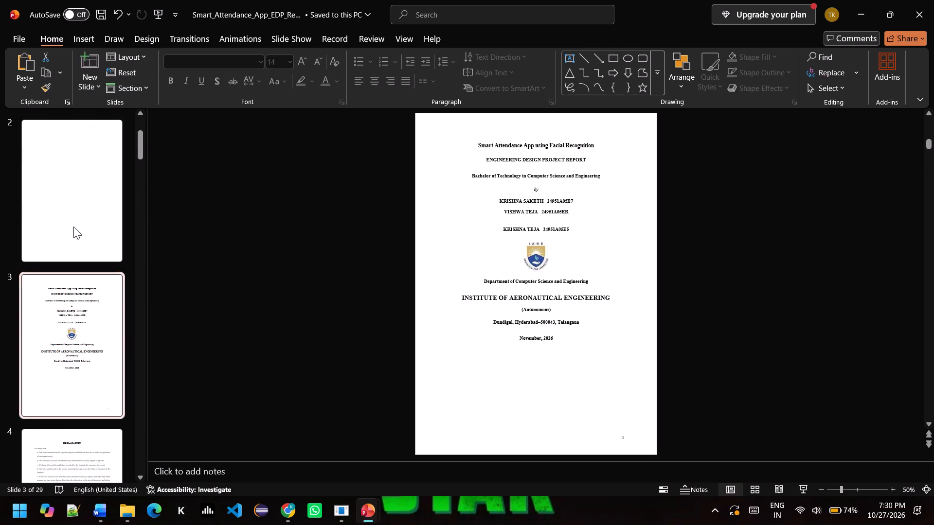
pyautogui.click(60, 187)
pyautogui.scroll(2, 60, 187)
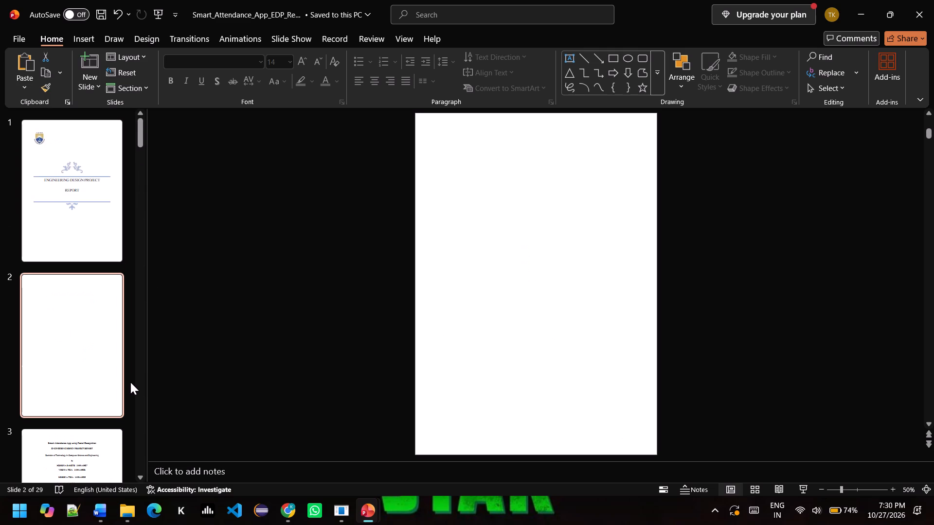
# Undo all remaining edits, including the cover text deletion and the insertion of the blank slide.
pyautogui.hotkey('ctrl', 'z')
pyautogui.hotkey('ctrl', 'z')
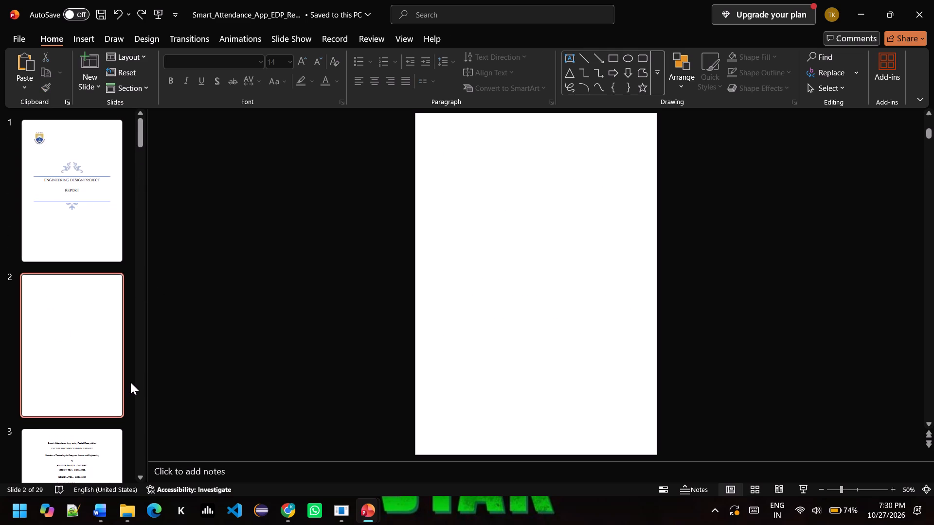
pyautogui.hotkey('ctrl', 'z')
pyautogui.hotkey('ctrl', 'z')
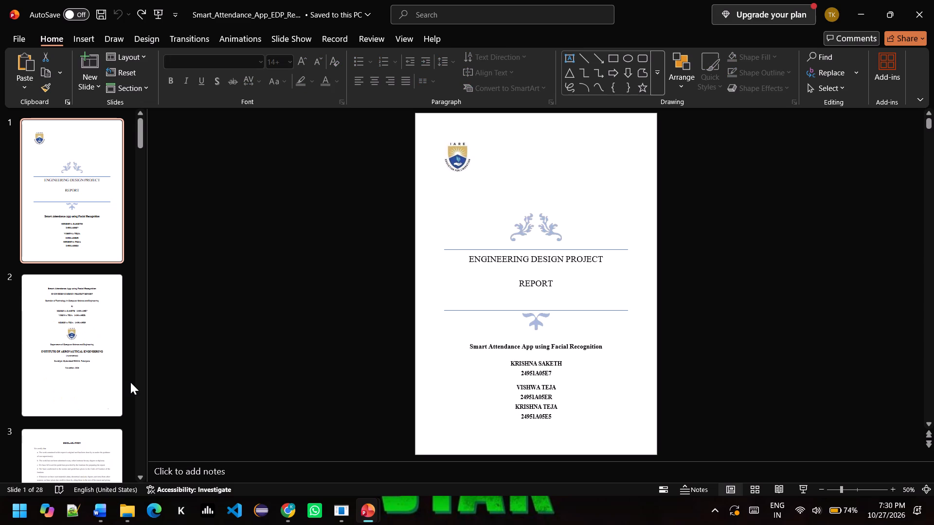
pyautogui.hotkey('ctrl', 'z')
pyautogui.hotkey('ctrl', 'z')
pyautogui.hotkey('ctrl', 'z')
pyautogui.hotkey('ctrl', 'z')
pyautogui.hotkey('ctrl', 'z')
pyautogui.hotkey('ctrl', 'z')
# Delete the project title and all student details from the text box on the cover slide.
pyautogui.tripleClick(532, 417)
pyautogui.hotkey('ctrl', 'a')
pyautogui.press('BackSpace')
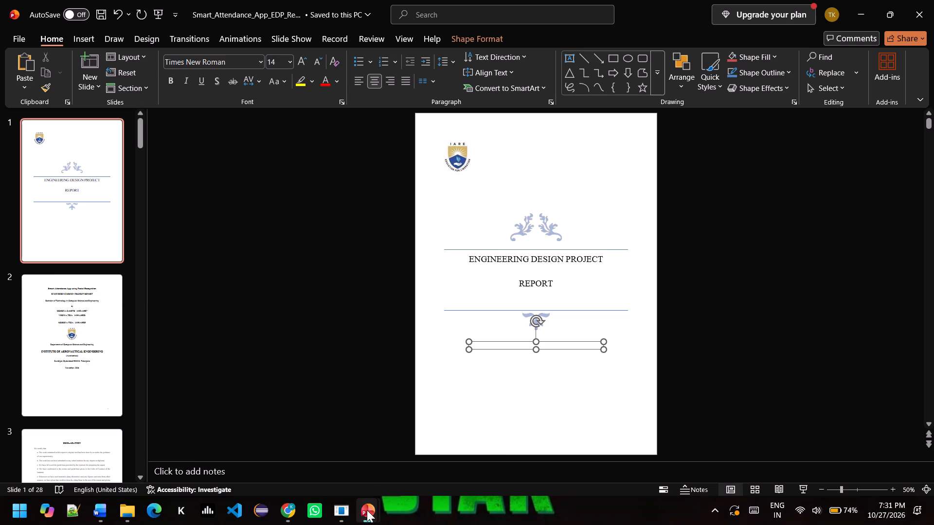
# Copy slide 3 of the EDP PROJECT presentation, close that presentation, and paste the slide after the report's cover slide.
pyautogui.click(409, 430)
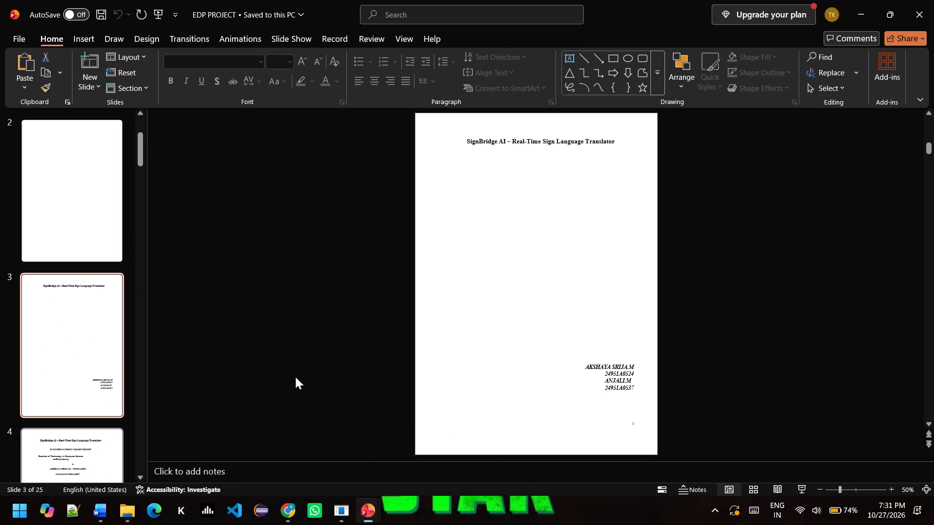
pyautogui.rightClick(56, 322)
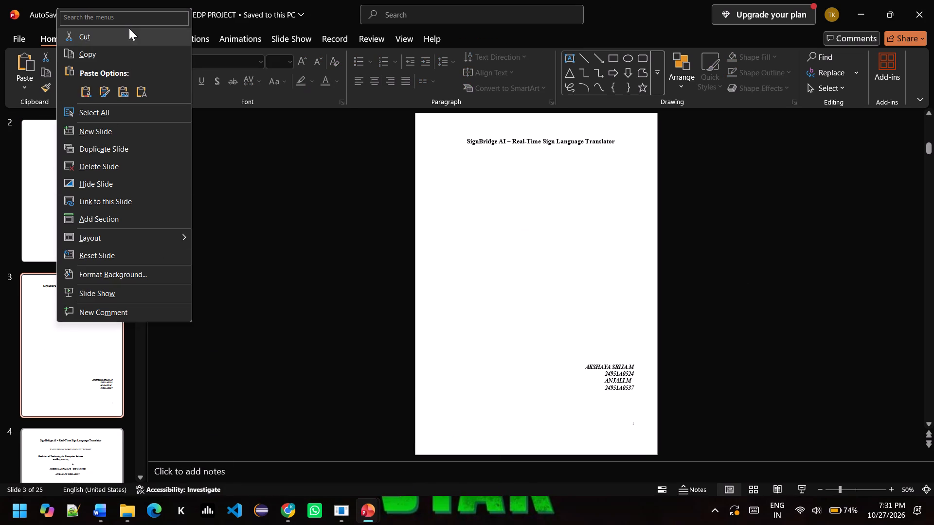
pyautogui.click(101, 51)
pyautogui.click(933, 0)
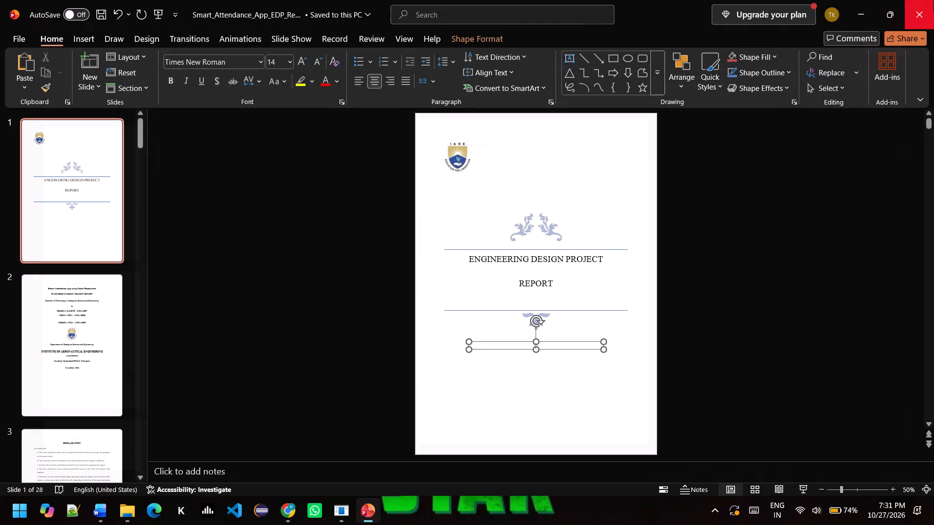
pyautogui.hotkey('ctrl', 'v')
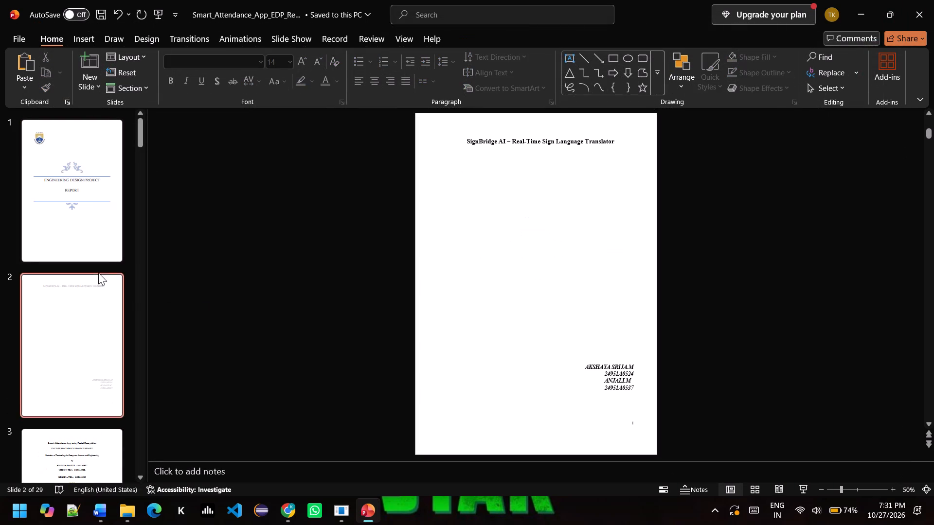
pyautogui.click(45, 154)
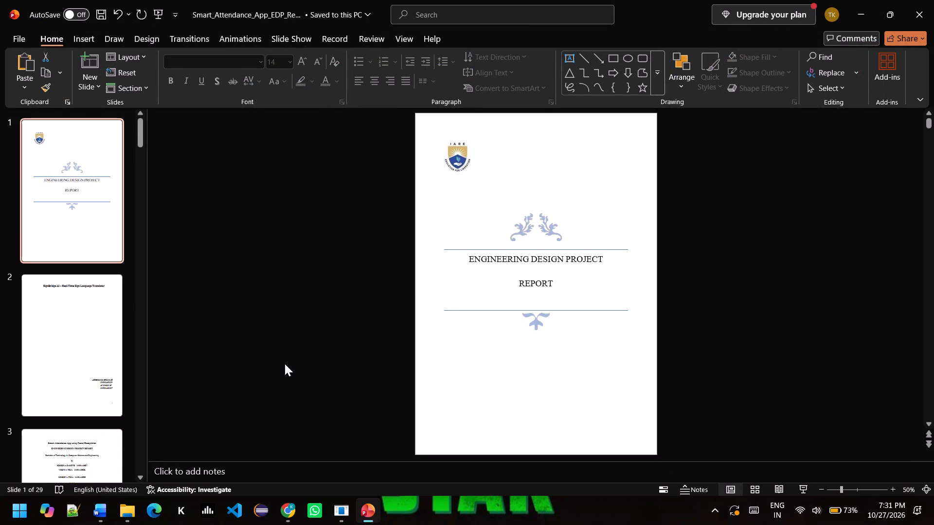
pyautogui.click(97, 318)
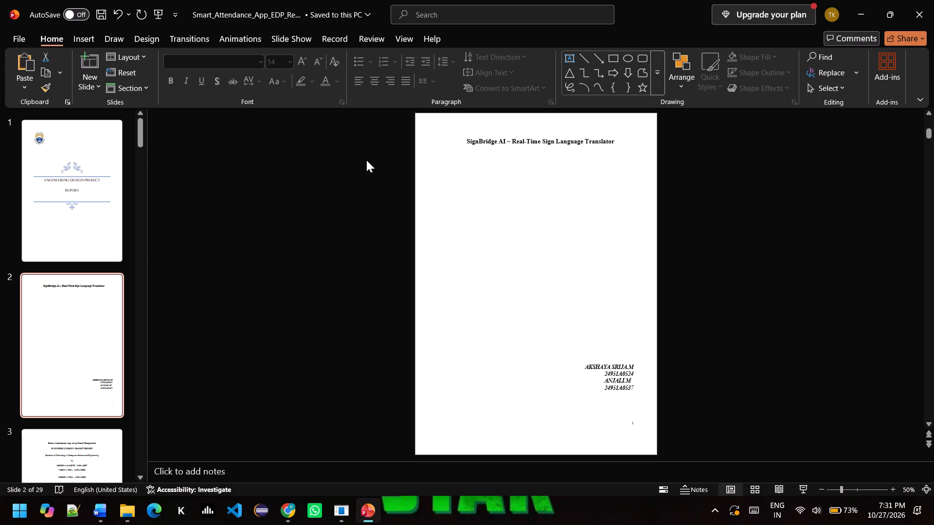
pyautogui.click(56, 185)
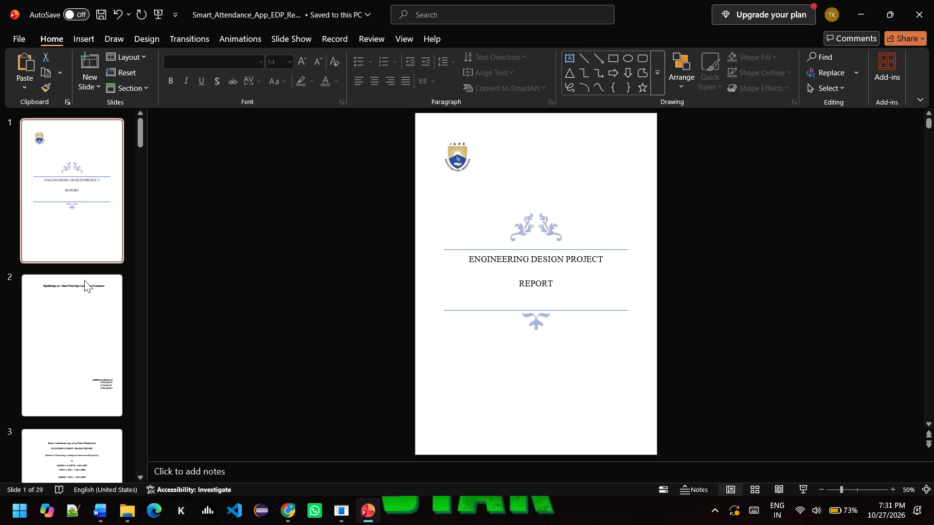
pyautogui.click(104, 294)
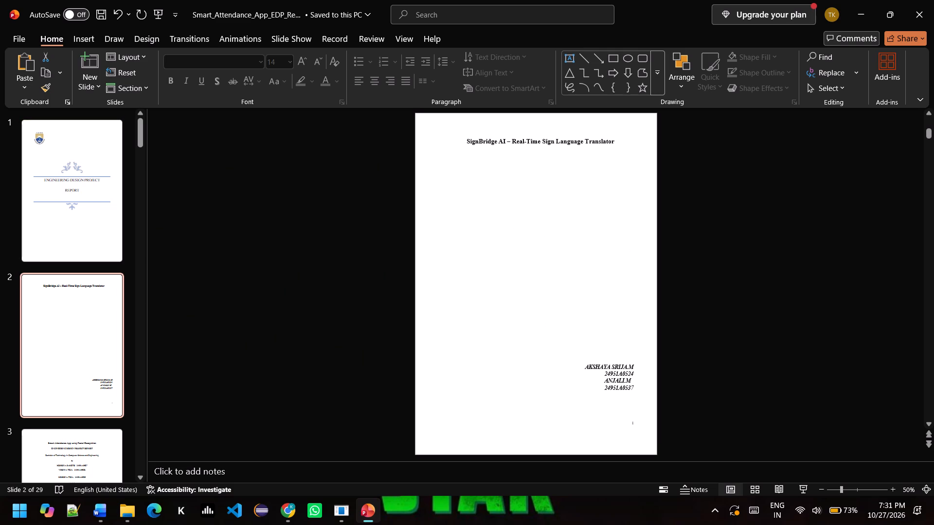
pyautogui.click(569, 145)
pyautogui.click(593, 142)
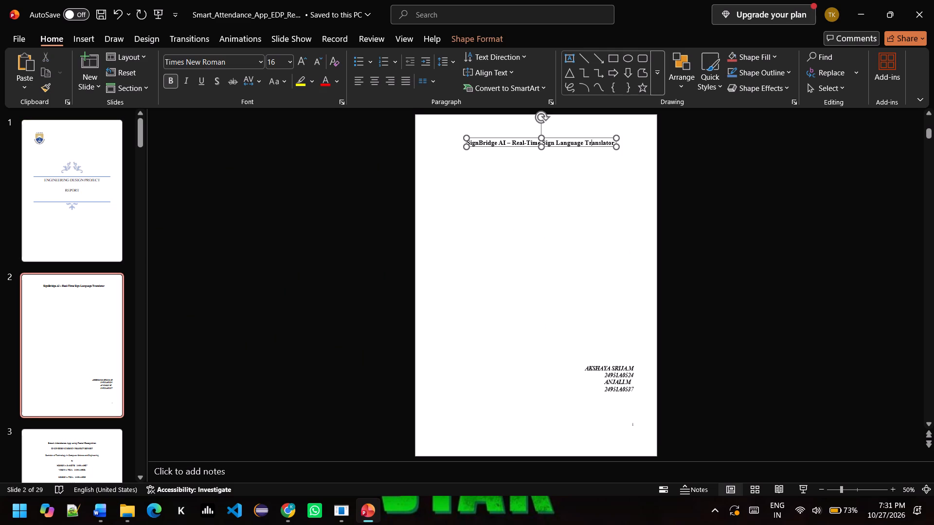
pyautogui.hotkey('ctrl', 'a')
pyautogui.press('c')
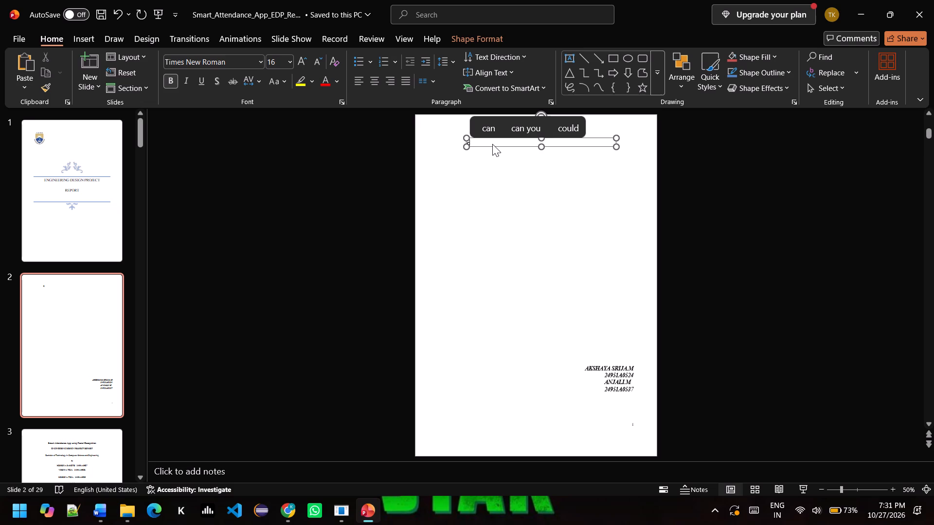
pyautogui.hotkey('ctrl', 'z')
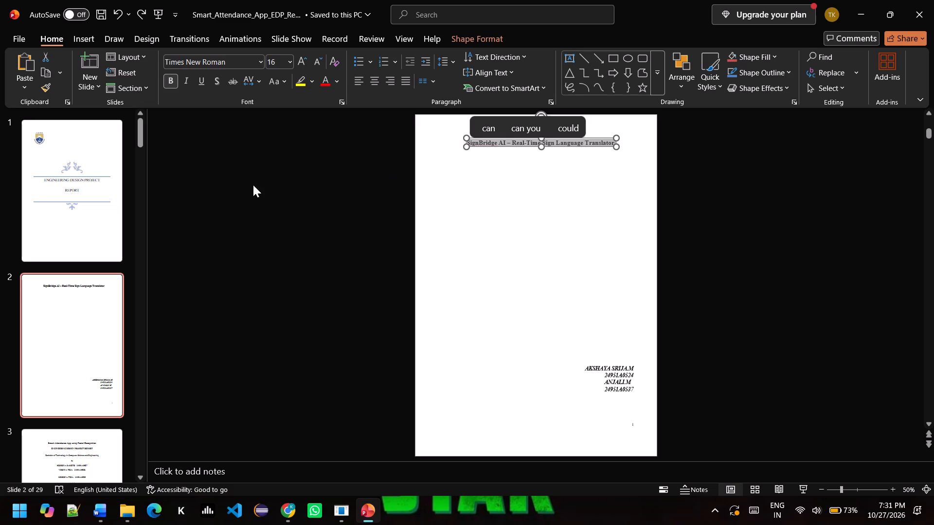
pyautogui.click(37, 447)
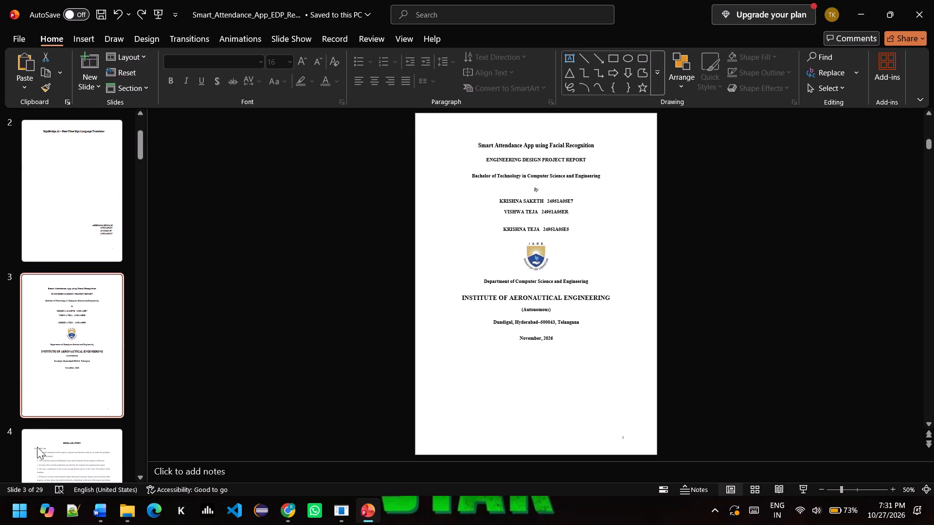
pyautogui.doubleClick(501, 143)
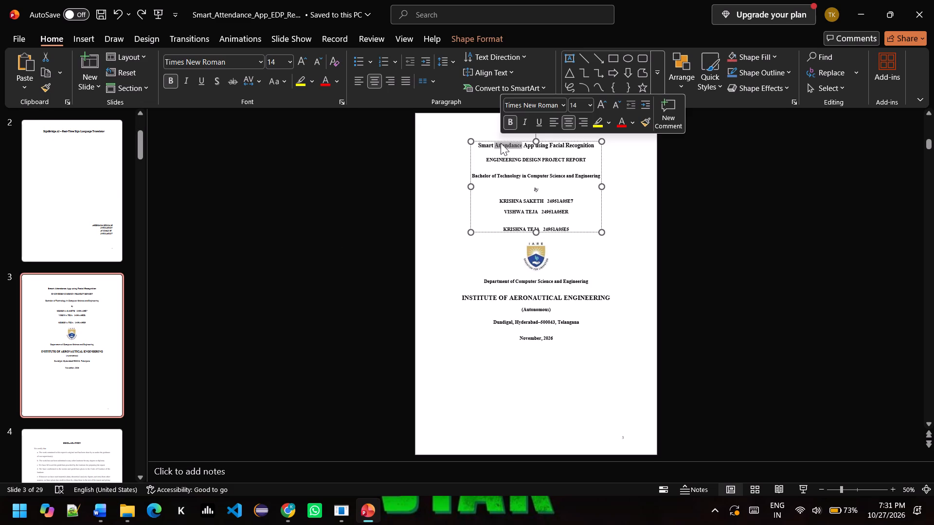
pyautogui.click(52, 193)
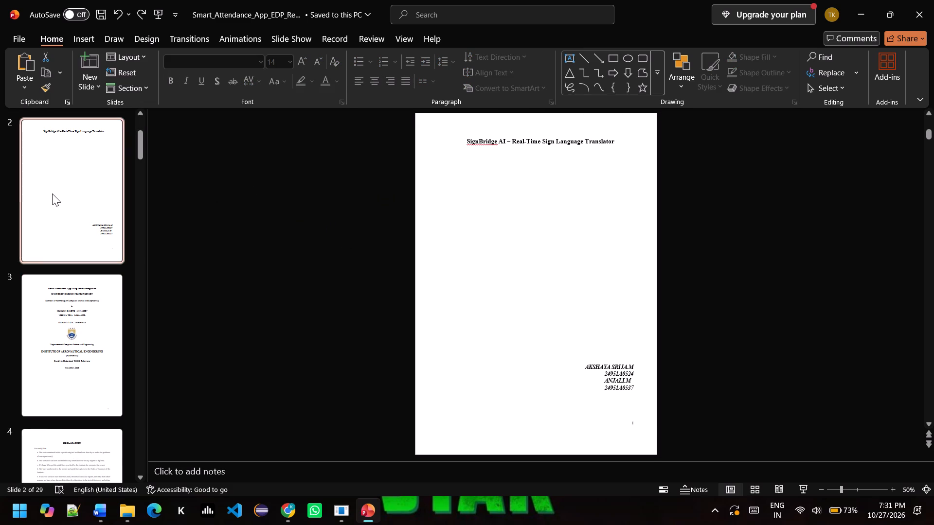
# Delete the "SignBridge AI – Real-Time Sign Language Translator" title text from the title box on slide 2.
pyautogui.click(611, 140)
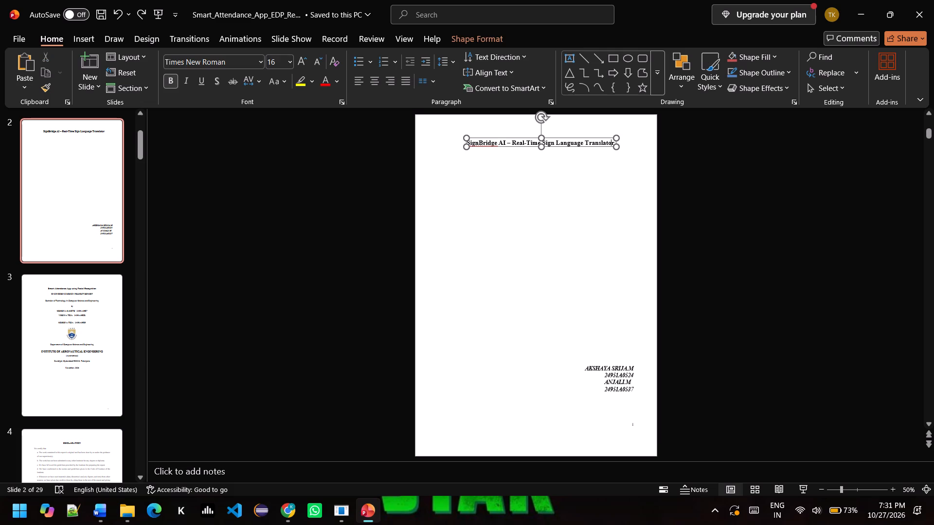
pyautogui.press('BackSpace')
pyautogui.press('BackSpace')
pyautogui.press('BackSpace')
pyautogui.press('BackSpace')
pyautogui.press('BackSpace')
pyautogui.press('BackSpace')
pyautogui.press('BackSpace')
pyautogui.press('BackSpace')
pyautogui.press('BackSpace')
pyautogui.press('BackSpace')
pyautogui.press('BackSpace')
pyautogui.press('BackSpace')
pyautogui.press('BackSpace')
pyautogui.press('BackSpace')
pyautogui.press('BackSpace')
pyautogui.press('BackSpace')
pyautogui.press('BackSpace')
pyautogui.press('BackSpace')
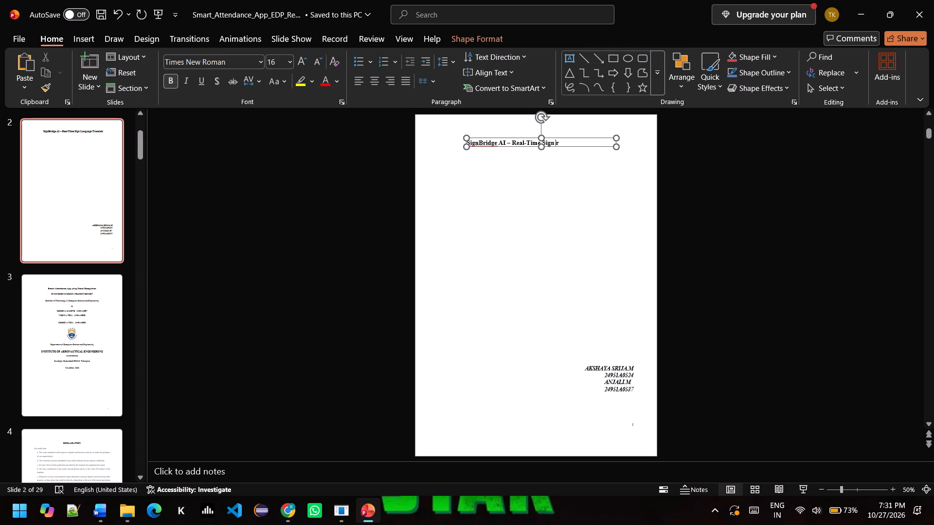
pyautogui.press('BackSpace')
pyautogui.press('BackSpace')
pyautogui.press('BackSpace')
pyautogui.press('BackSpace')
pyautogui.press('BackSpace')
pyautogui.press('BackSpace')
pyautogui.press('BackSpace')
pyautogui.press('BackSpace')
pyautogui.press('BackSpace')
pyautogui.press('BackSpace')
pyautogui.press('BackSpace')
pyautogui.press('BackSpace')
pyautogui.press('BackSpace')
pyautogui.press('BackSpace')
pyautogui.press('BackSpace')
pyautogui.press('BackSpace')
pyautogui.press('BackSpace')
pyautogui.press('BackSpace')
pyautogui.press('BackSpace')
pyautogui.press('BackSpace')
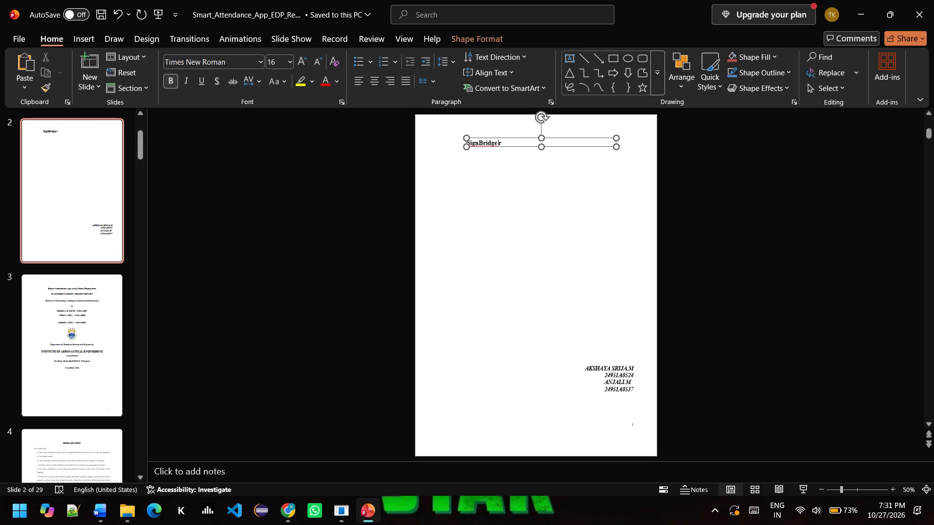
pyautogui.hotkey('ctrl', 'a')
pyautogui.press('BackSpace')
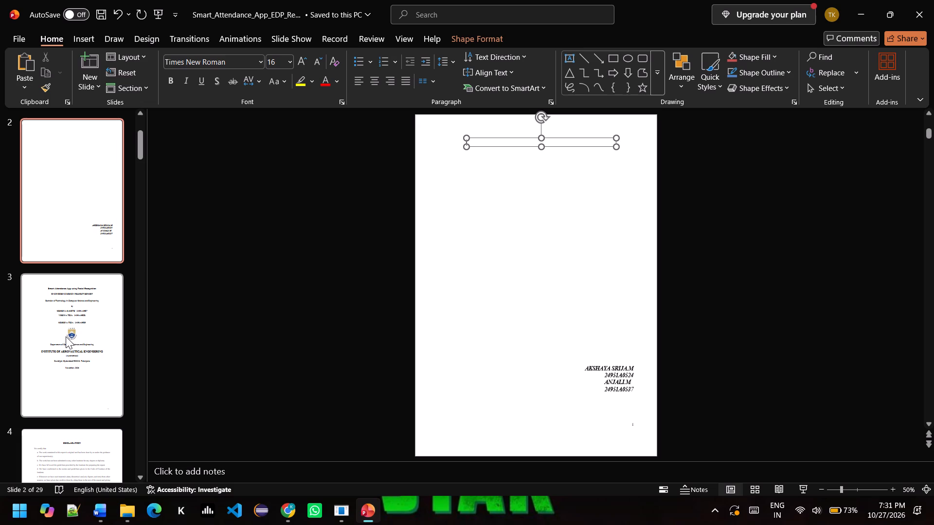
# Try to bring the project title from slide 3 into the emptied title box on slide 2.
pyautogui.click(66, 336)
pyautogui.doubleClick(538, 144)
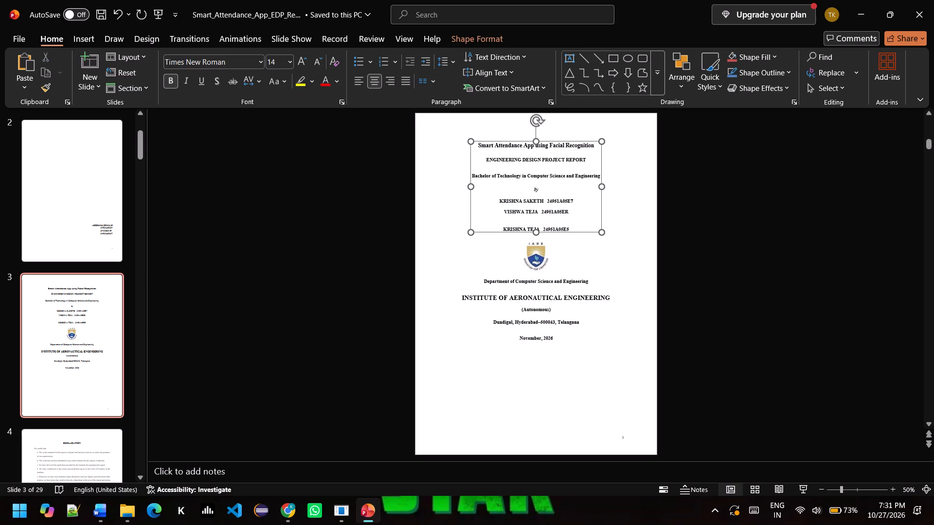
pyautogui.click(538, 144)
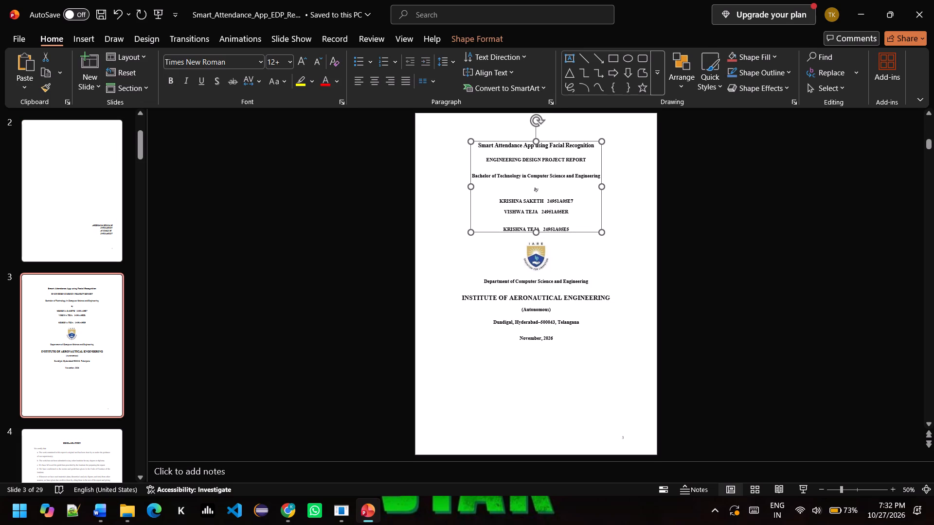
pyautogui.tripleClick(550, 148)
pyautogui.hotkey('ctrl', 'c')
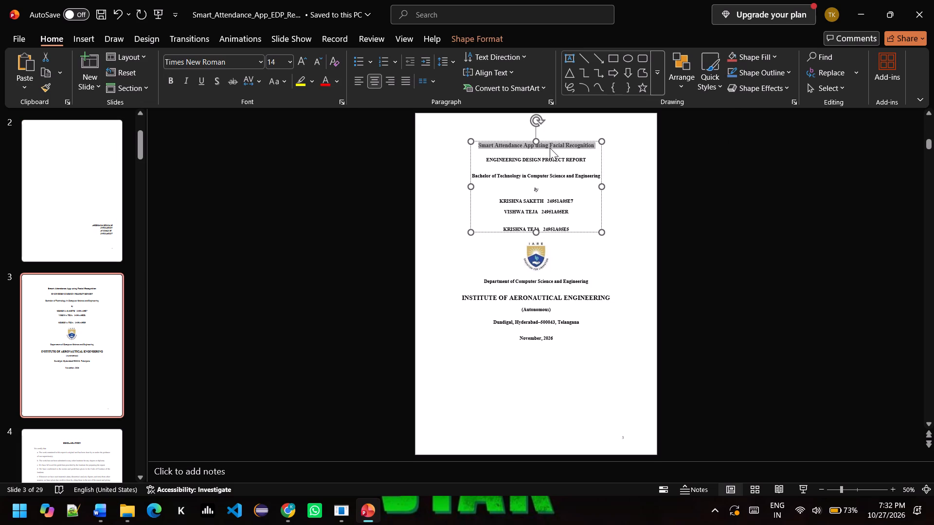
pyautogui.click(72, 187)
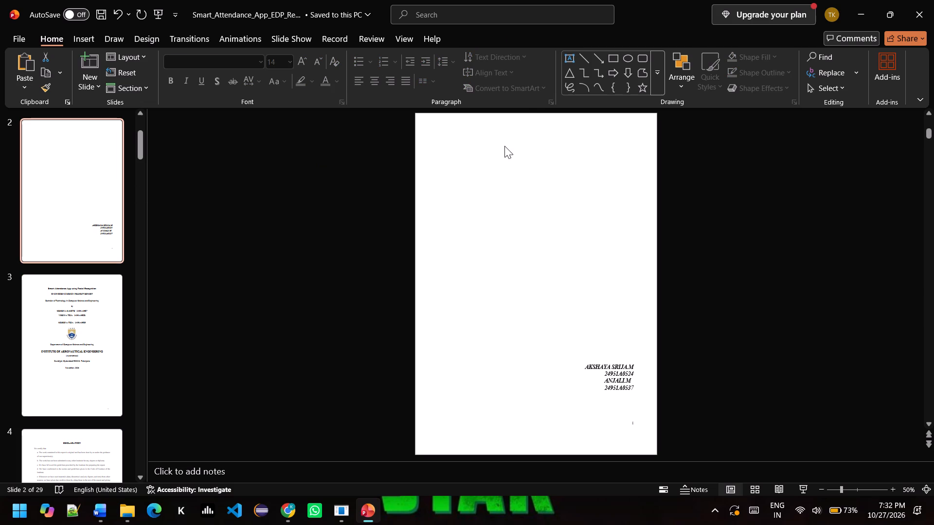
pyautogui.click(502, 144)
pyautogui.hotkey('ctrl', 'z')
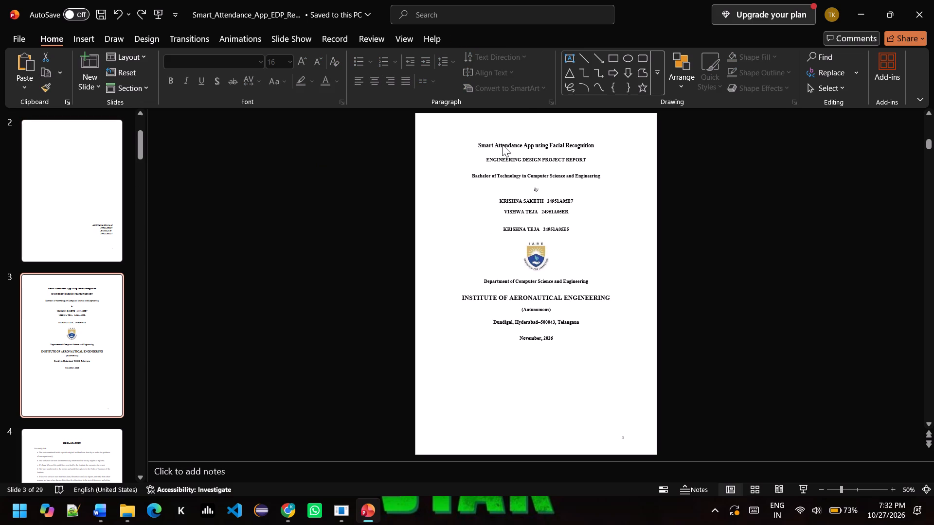
# Copy "Smart Attendance App using Facial Recognition" from slide 3, undo the title deletion on slide 2, and replace that title with it.
pyautogui.doubleClick(517, 150)
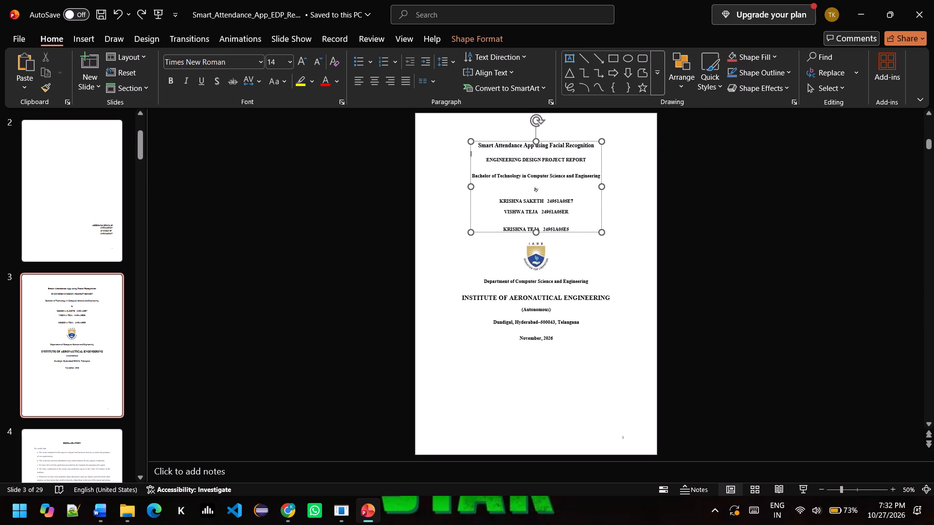
pyautogui.tripleClick(505, 143)
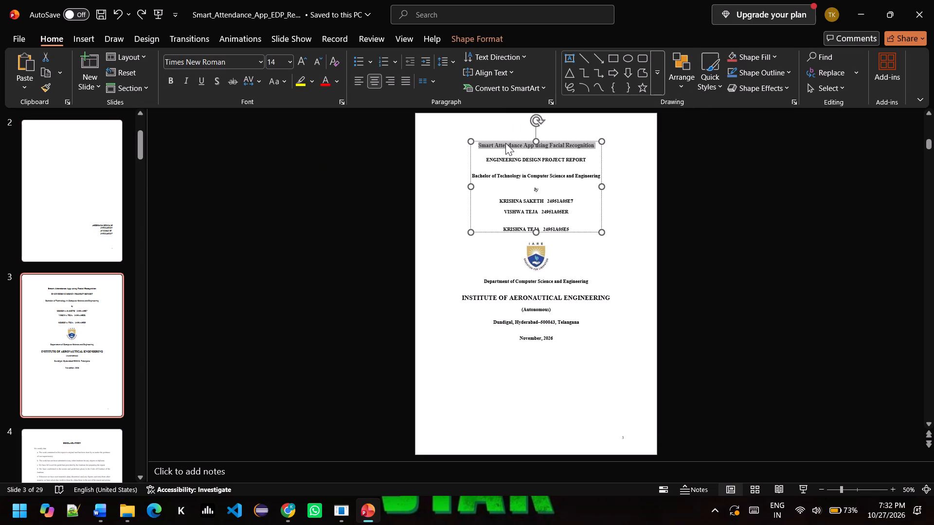
pyautogui.hotkey('ctrl', 'c')
pyautogui.click(94, 214)
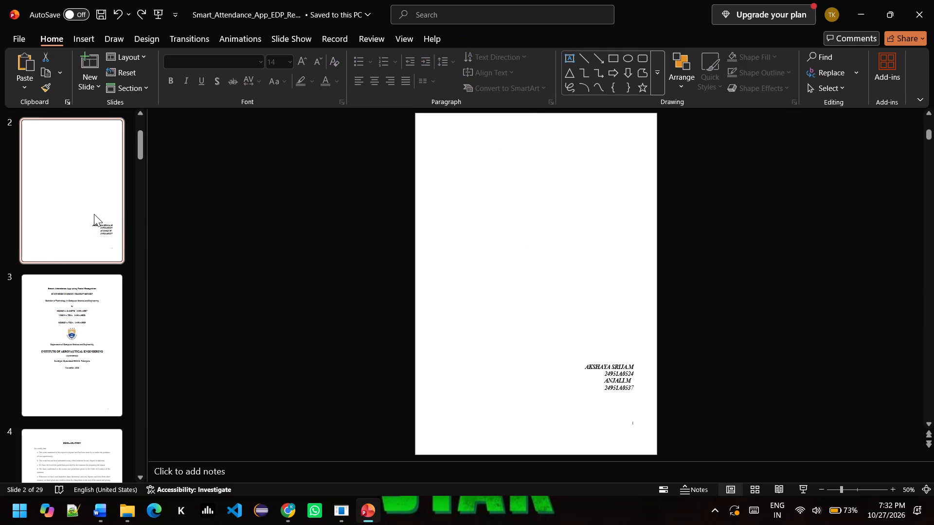
pyautogui.hotkey('ctrl', 'z')
pyautogui.hotkey('ctrl', 'z')
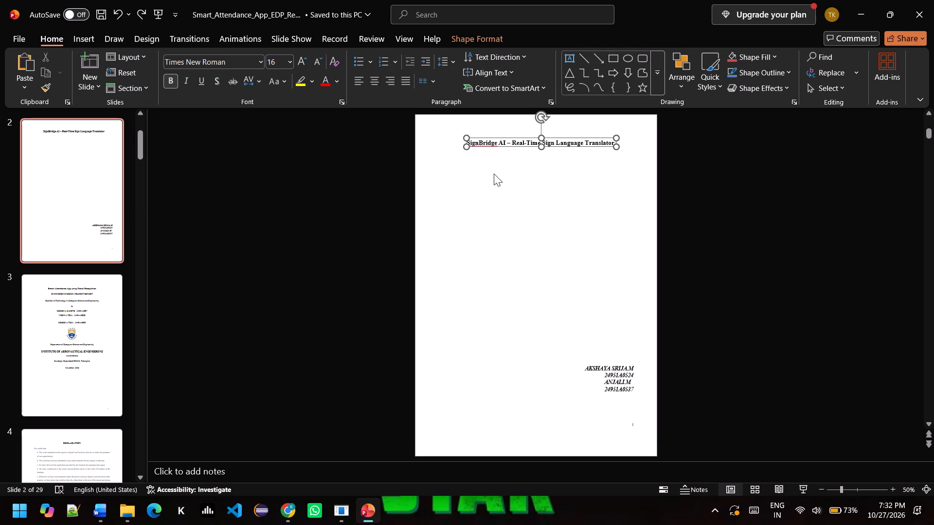
pyautogui.hotkey('ctrl', 'a')
pyautogui.press('BackSpace')
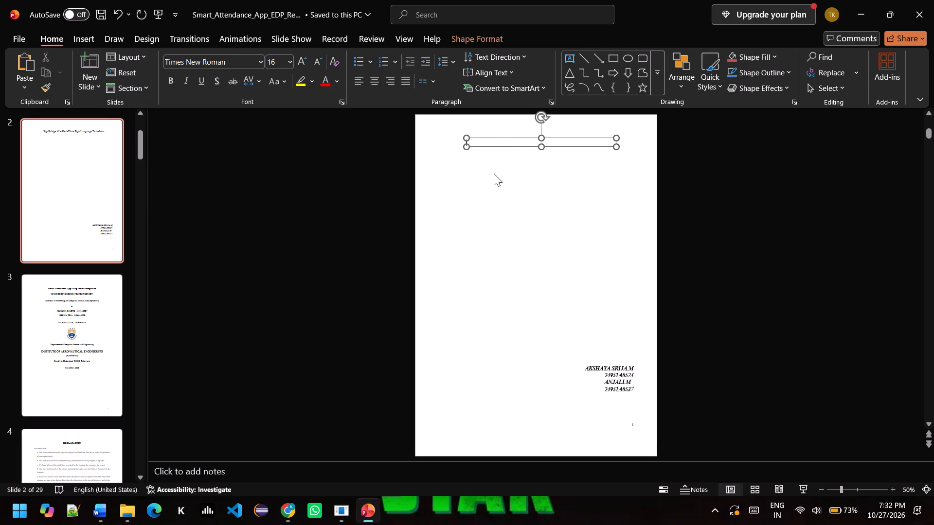
pyautogui.hotkey('ctrl', 'v')
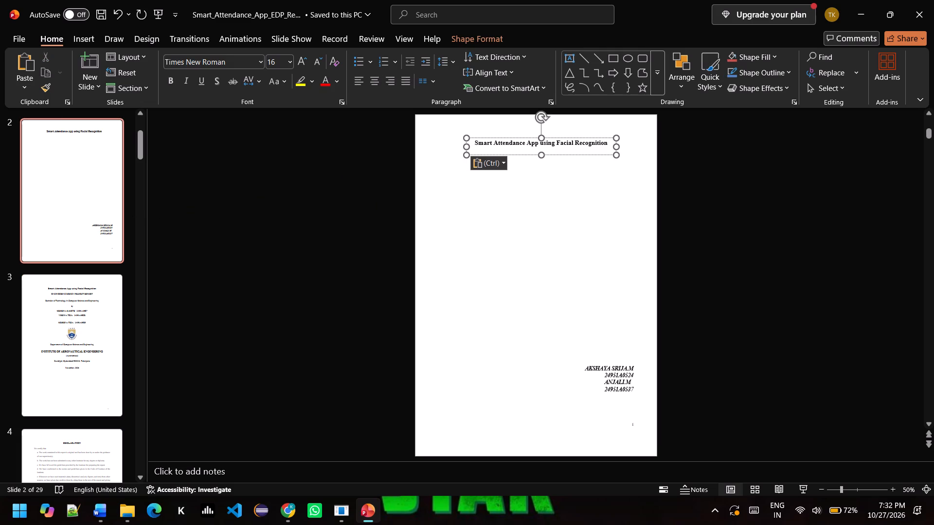
pyautogui.tripleClick(485, 141)
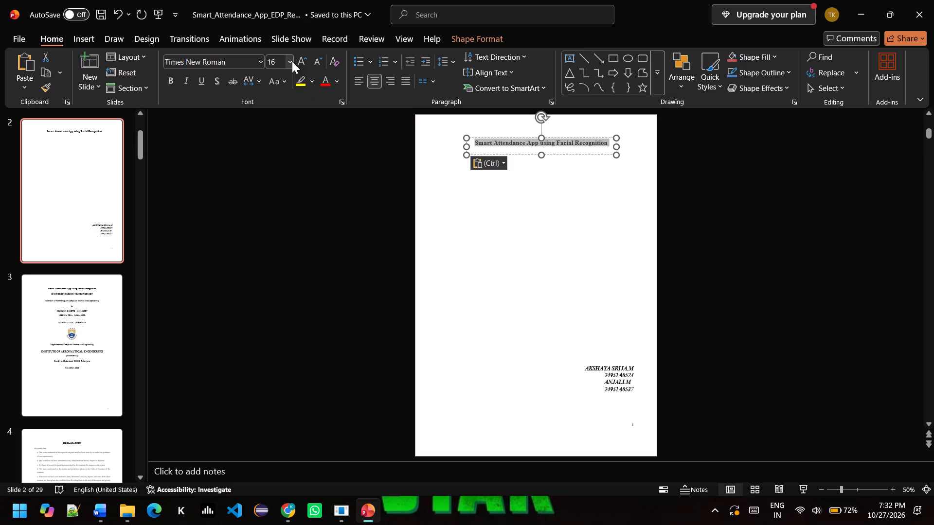
# Replace the student details near the bottom of slide 2 with the first two students' names and roll numbers copied from slide 3.
pyautogui.tripleClick(602, 365)
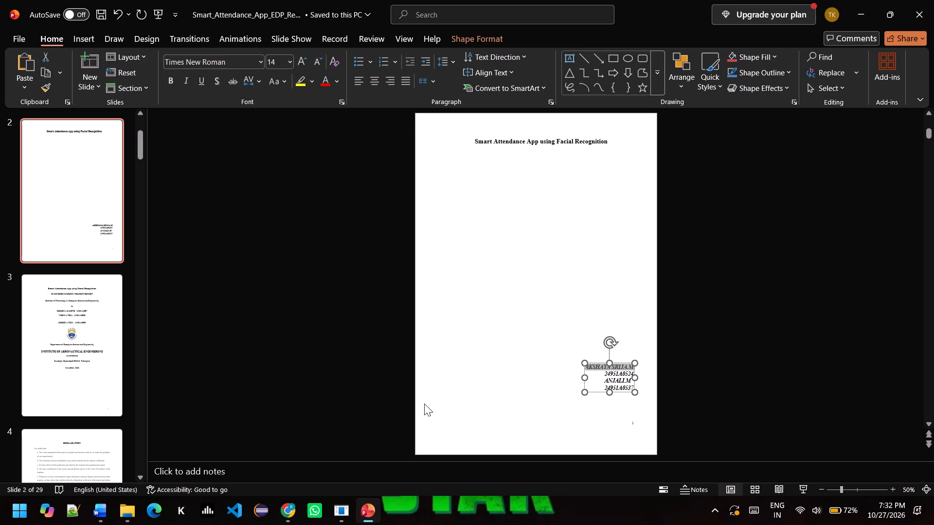
pyautogui.click(66, 374)
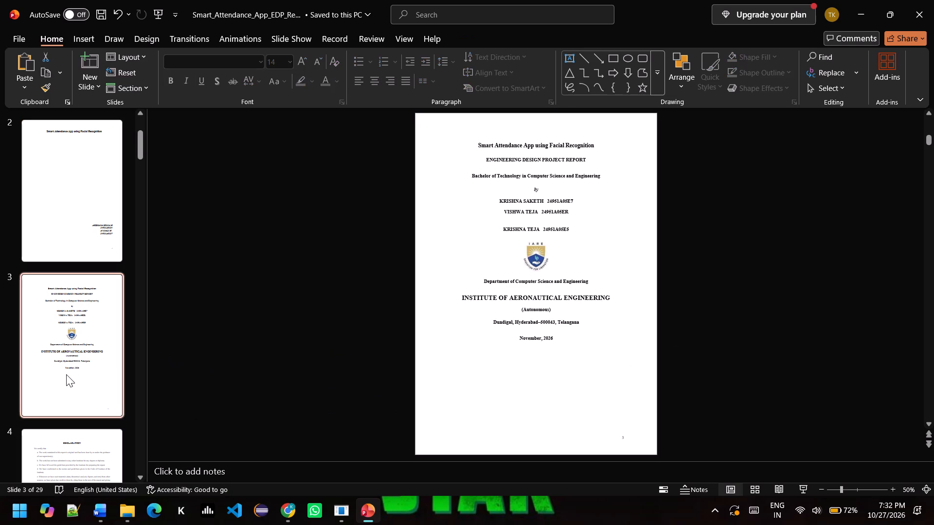
pyautogui.moveTo(499, 202); pyautogui.dragTo(569, 218)
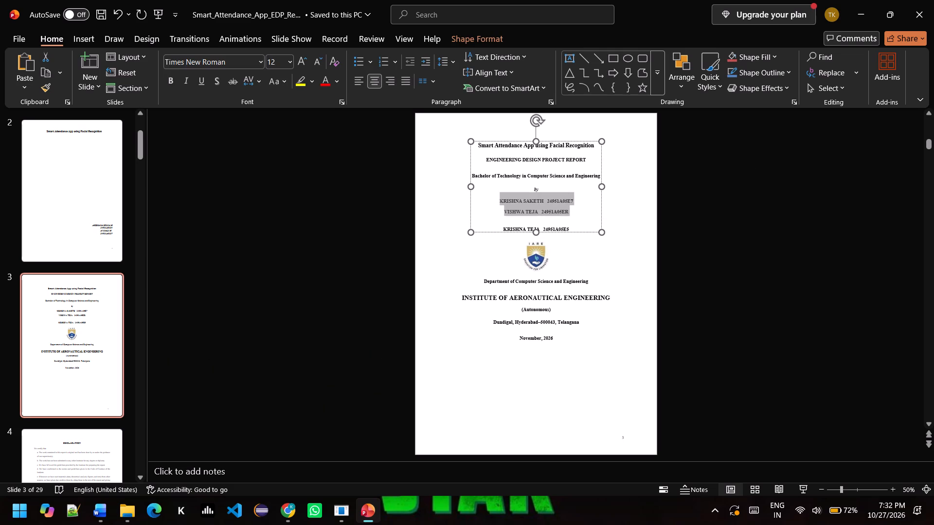
pyautogui.hotkey('ctrl', 'c')
pyautogui.click(74, 165)
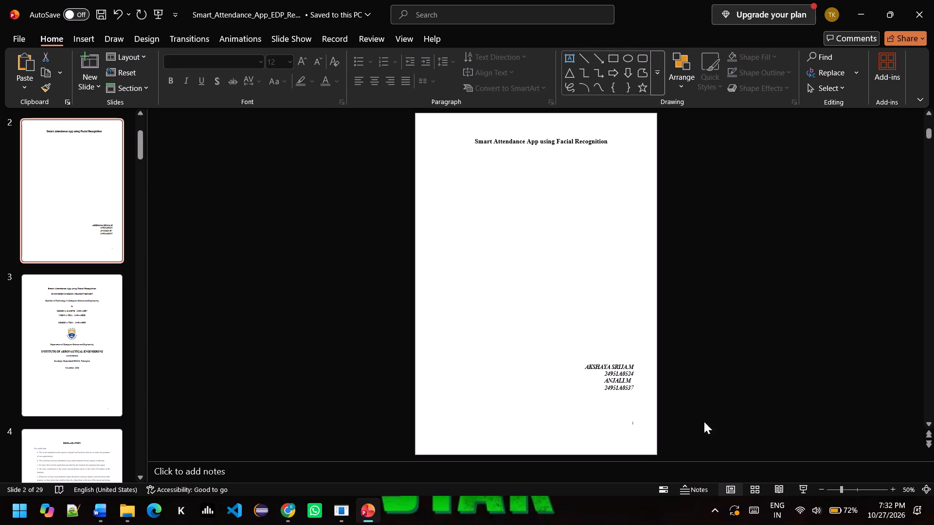
pyautogui.click(621, 387)
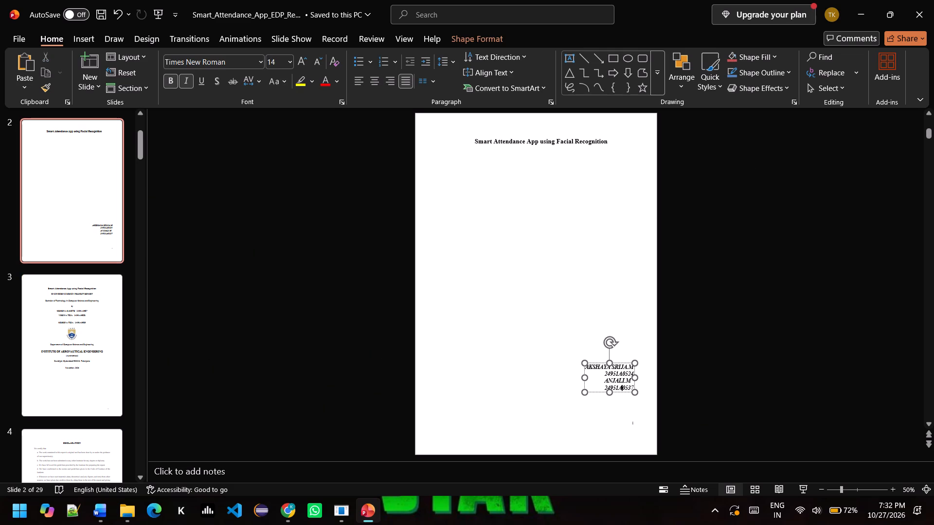
pyautogui.hotkey('ctrl', 'a')
pyautogui.press('BackSpace')
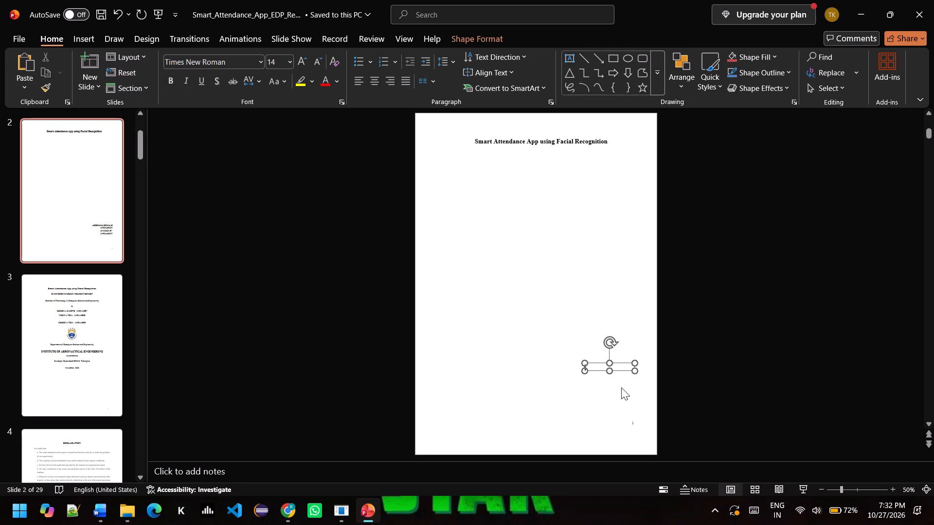
pyautogui.hotkey('ctrl', 'v')
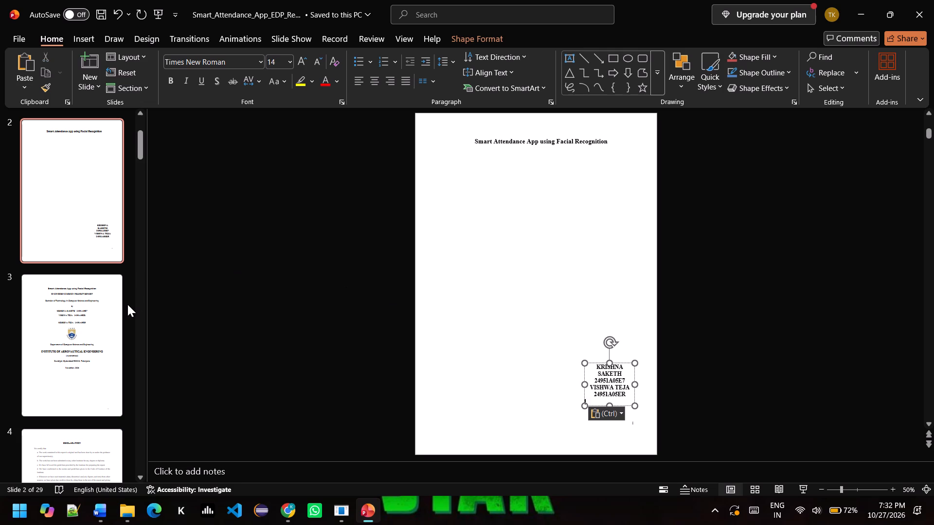
# Remove the empty line between the second and third student entries on slide 3.
pyautogui.click(92, 324)
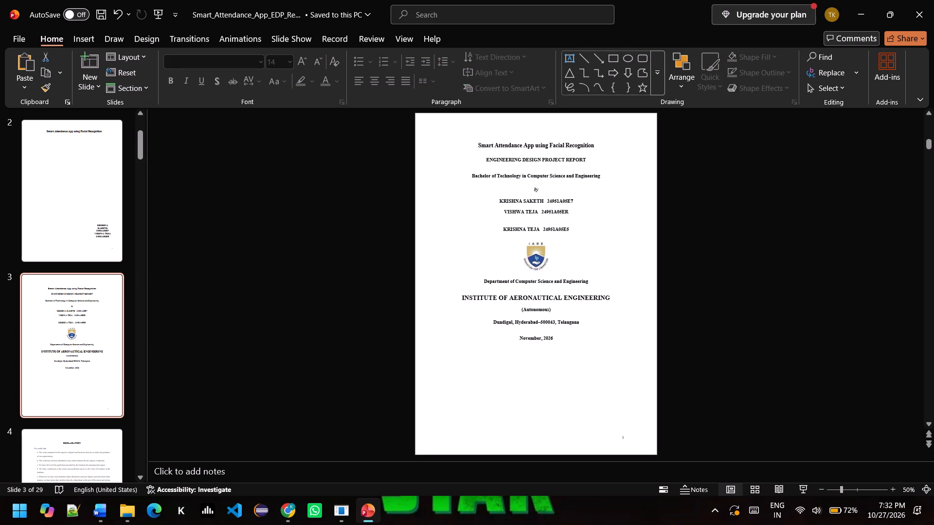
pyautogui.click(540, 224)
pyautogui.click(545, 226)
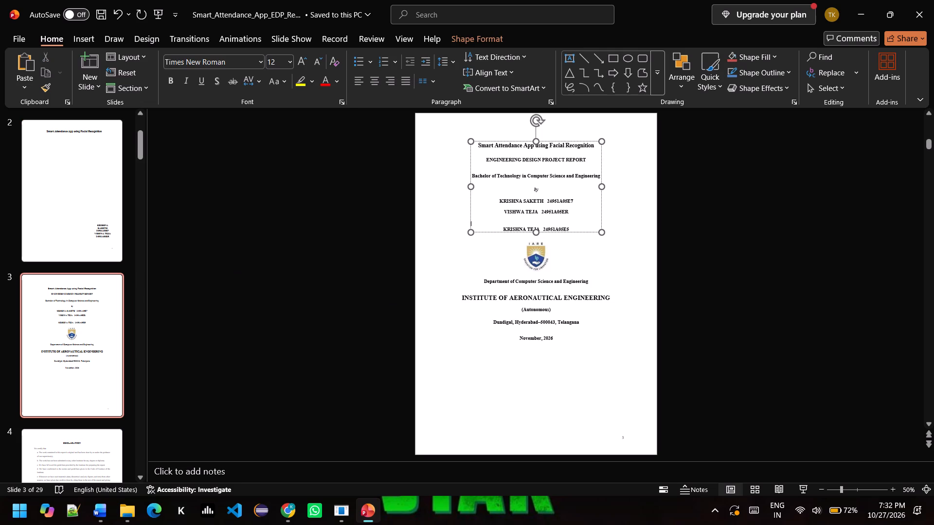
pyautogui.press('BackSpace')
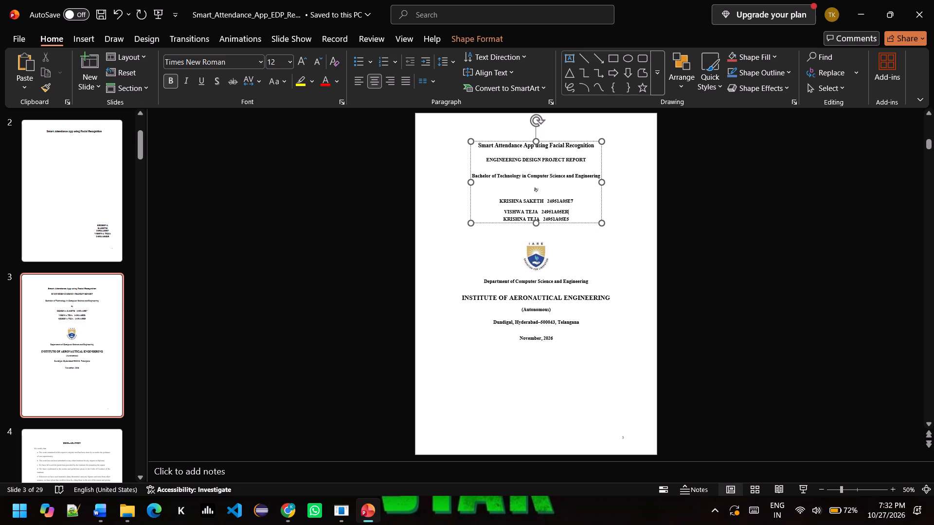
pyautogui.press('Up')
pyautogui.press('Down')
# Rebreak the line between the first and second student entries on slide 3 to adjust their spacing.
pyautogui.press('Left')
pyautogui.press('Left')
pyautogui.press('Left')
pyautogui.press('Left')
pyautogui.press('Left')
pyautogui.press('Left')
pyautogui.press('Left')
pyautogui.press('Left')
pyautogui.press('Left')
pyautogui.press('Left')
pyautogui.press('Left')
pyautogui.press('Left')
pyautogui.press('Left')
pyautogui.press('Left')
pyautogui.press('Left')
pyautogui.press('Left')
pyautogui.press('Left')
pyautogui.press('Left')
pyautogui.press('Left')
pyautogui.press('Left')
pyautogui.press('Left')
pyautogui.press('Left')
pyautogui.press('BackSpace')
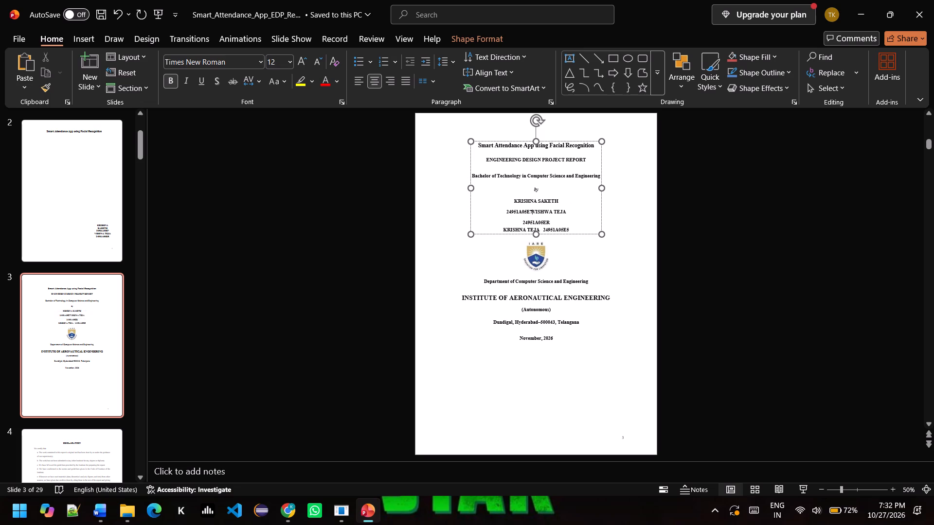
pyautogui.press('Return')
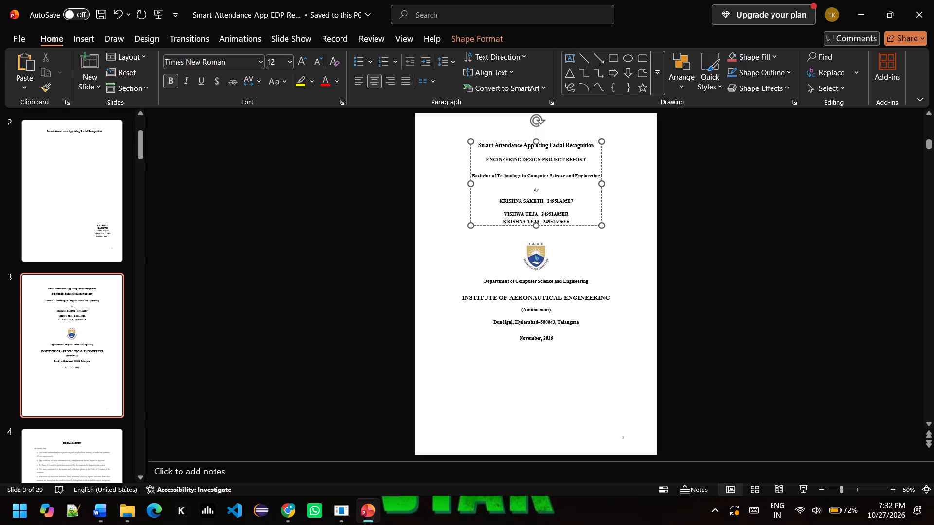
# Insert an empty line between the second and third student entries on slide 3.
pyautogui.click(574, 211)
pyautogui.press('Return')
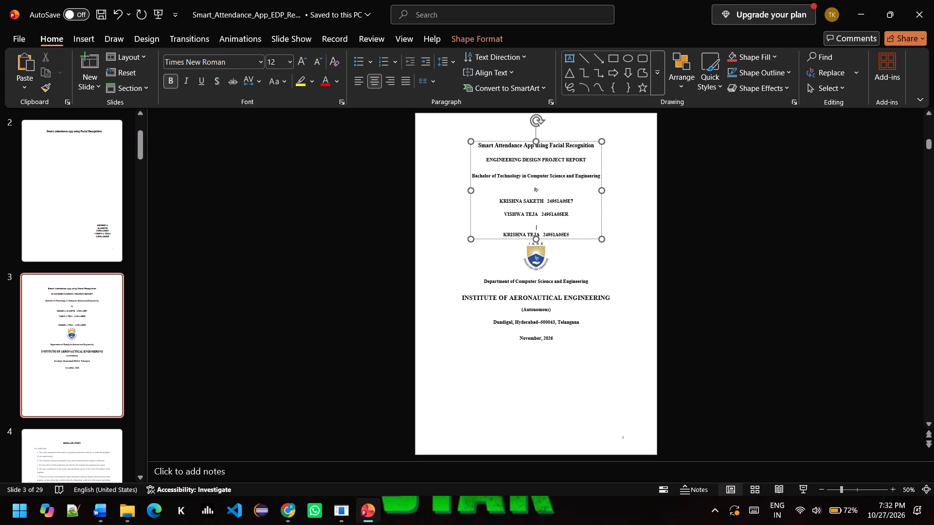
pyautogui.press('Up')
pyautogui.press('Down')
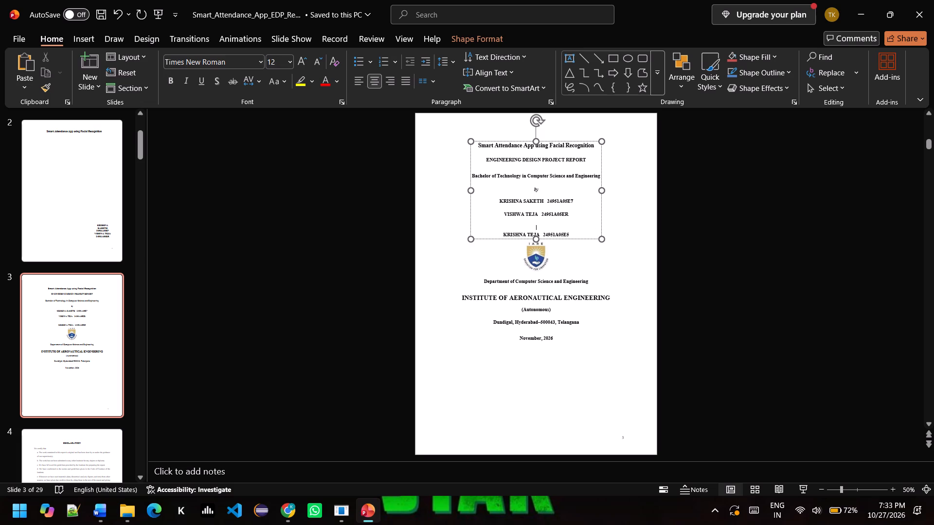
# Copy the third student's entry from slide 3, widen slide 2's student details box to fit one entry per line, and add the copied entry last.
pyautogui.tripleClick(565, 234)
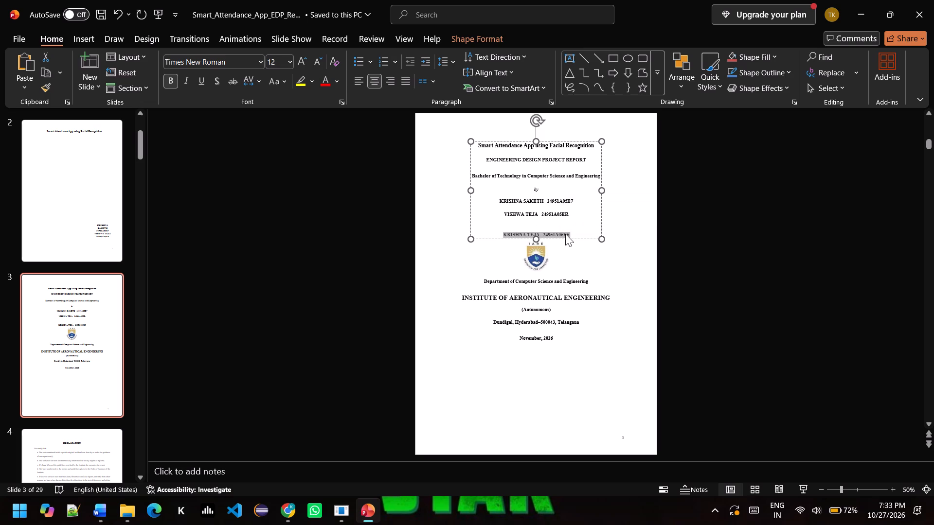
pyautogui.hotkey('ctrl', 'c')
pyautogui.click(76, 231)
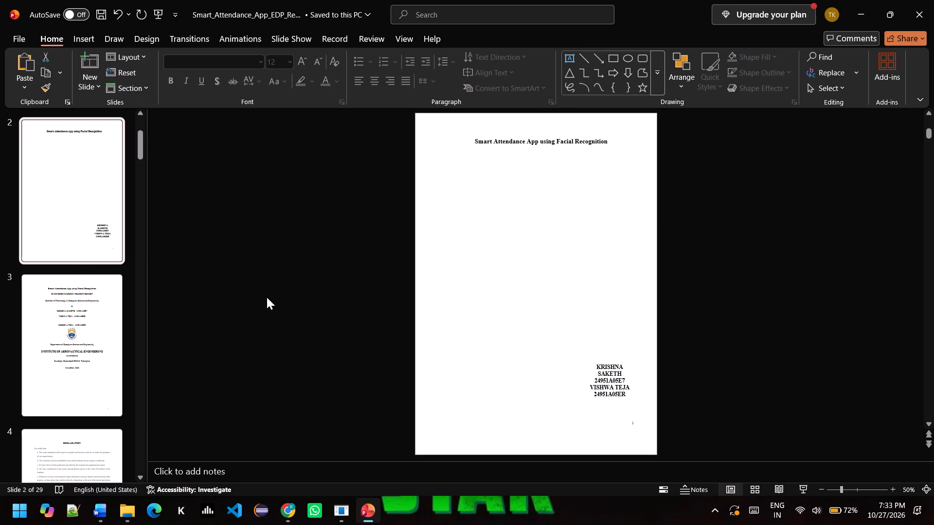
pyautogui.click(622, 395)
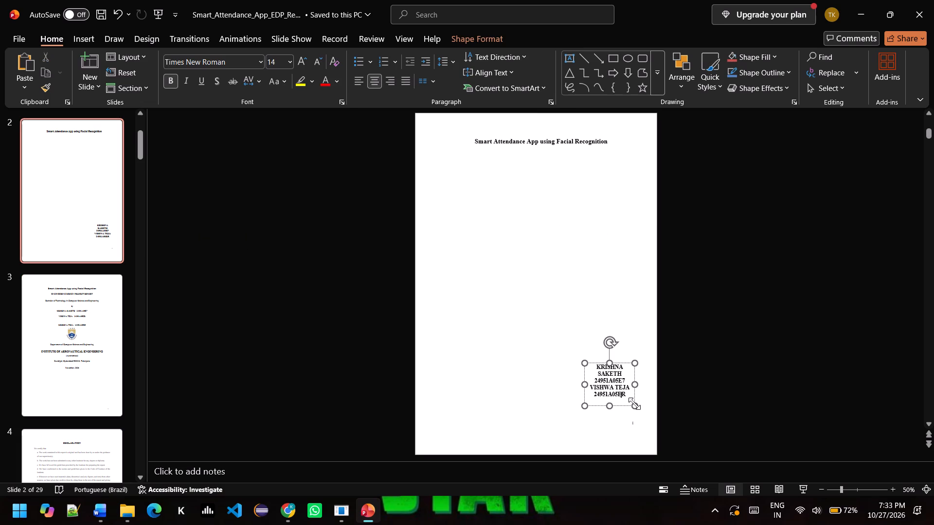
pyautogui.moveTo(634, 403); pyautogui.dragTo(649, 412)
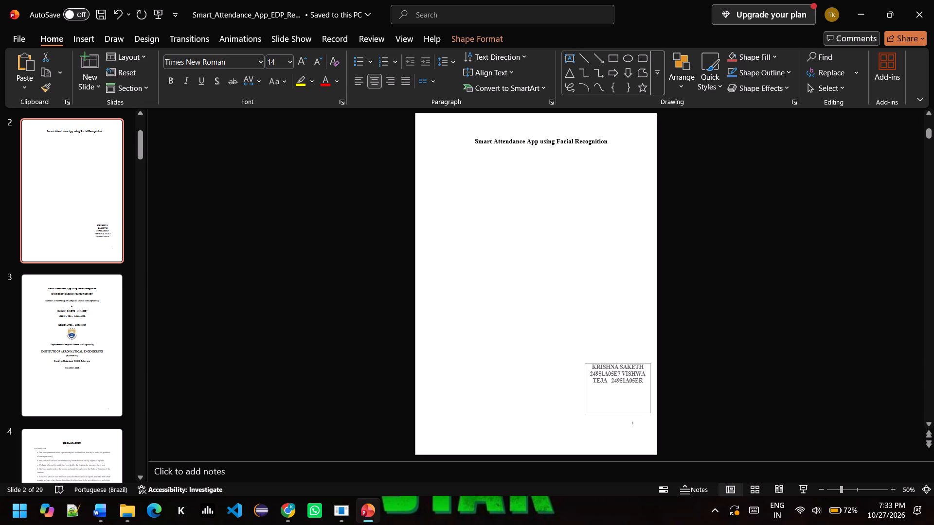
pyautogui.moveTo(649, 412); pyautogui.dragTo(646, 430)
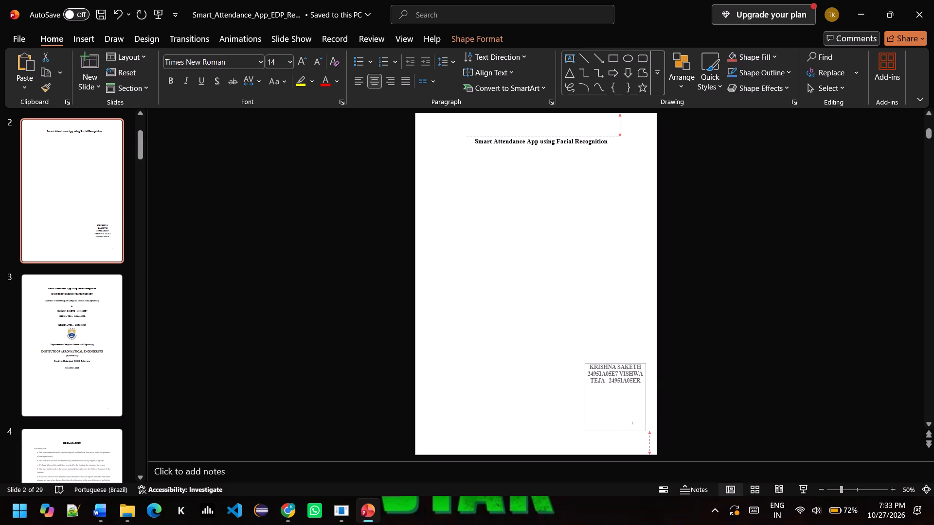
pyautogui.moveTo(646, 430); pyautogui.dragTo(646, 430)
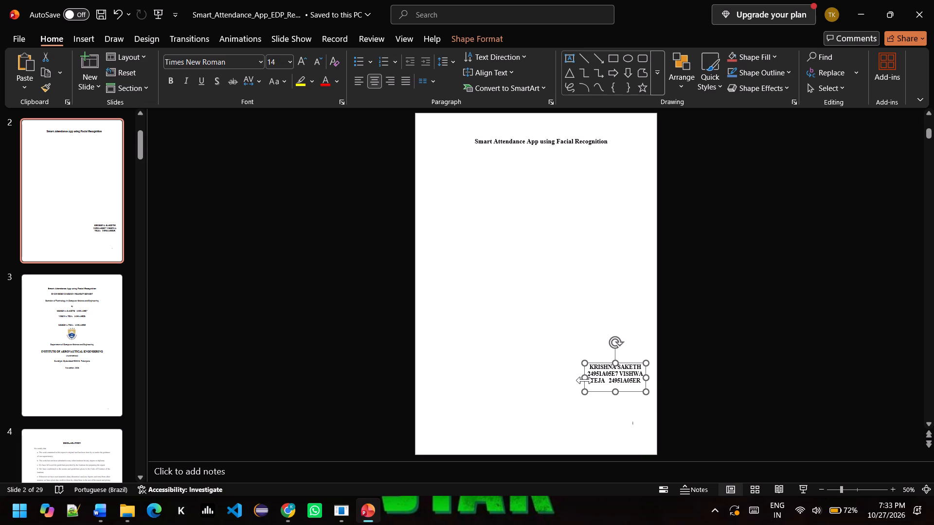
pyautogui.moveTo(585, 380); pyautogui.dragTo(556, 385)
pyautogui.click(571, 380)
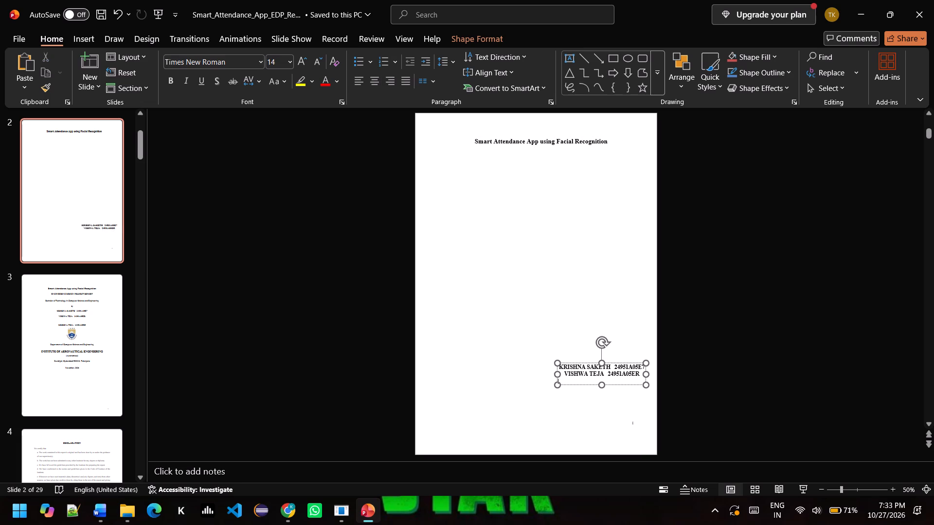
pyautogui.hotkey('ctrl', 'v')
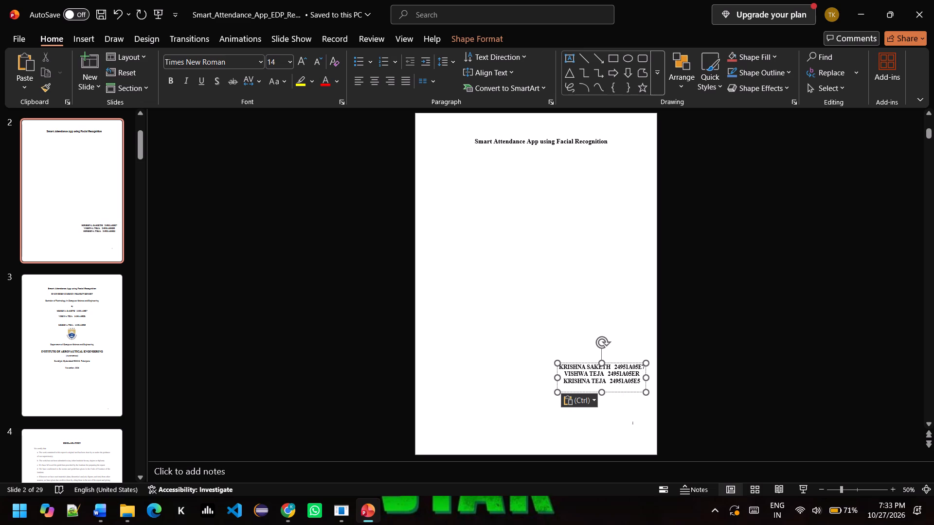
# Rebreak the line between the first two student entries in the details box on slide 2.
pyautogui.click(566, 381)
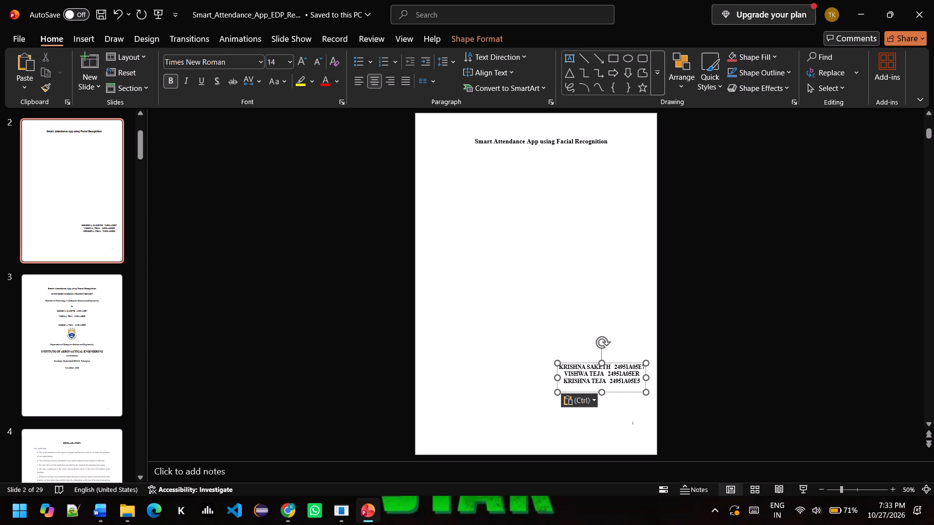
pyautogui.click(563, 376)
pyautogui.press('BackSpace')
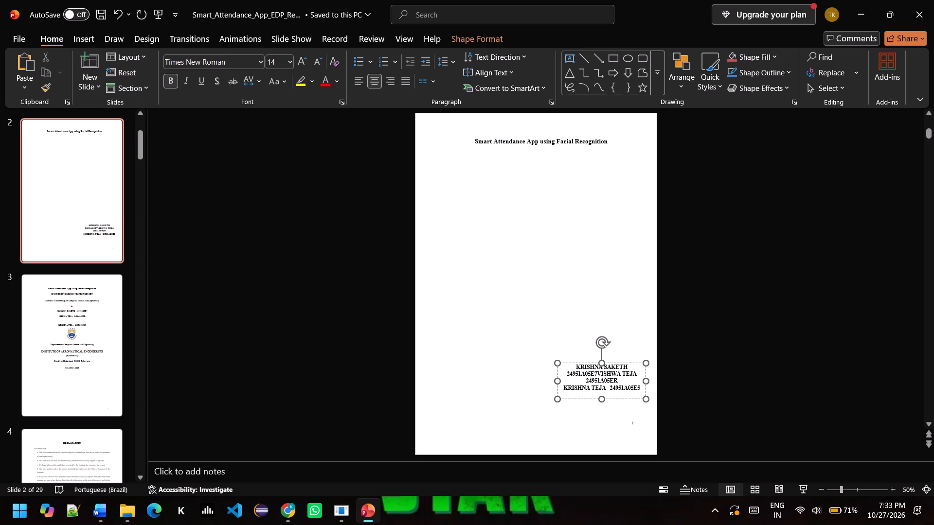
pyautogui.press('Return')
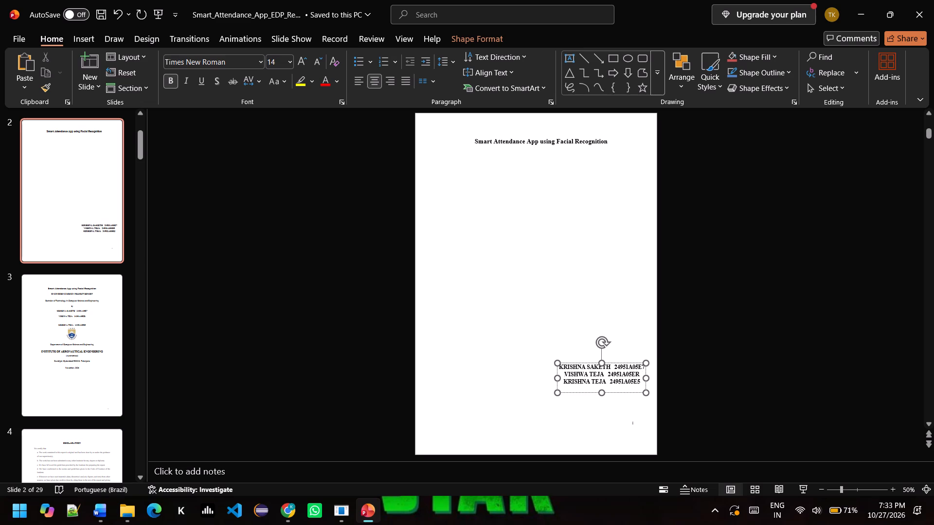
pyautogui.click(531, 289)
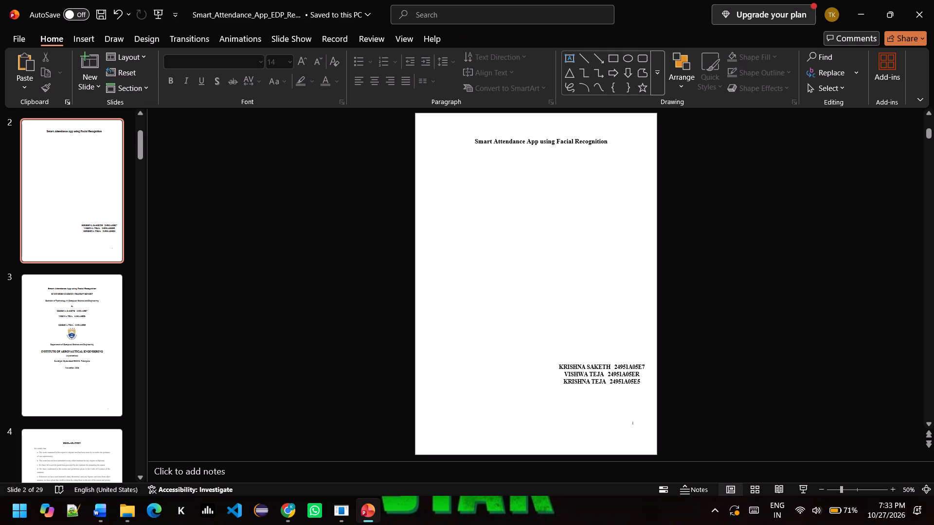
# Move the student details box on slide 2 down to sit just above the page number.
pyautogui.click(592, 369)
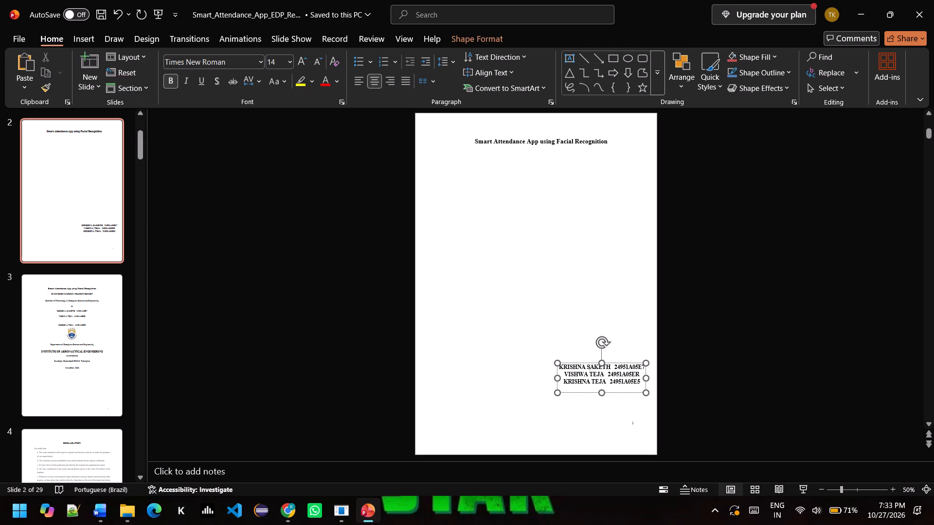
pyautogui.moveTo(593, 363); pyautogui.dragTo(593, 385)
pyautogui.click(533, 333)
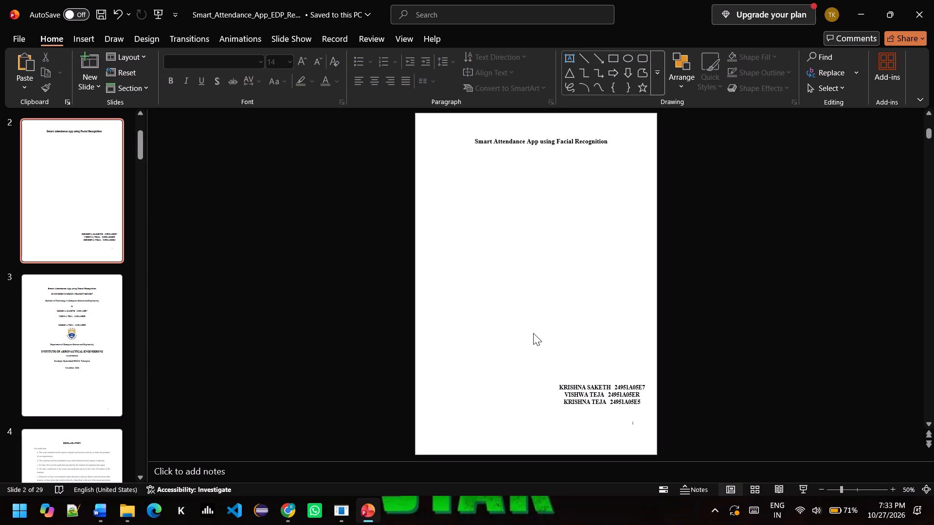
# Look over the report's following slides, including the Declaration and List of Abbreviations pages.
pyautogui.press('Down')
pyautogui.press('Down')
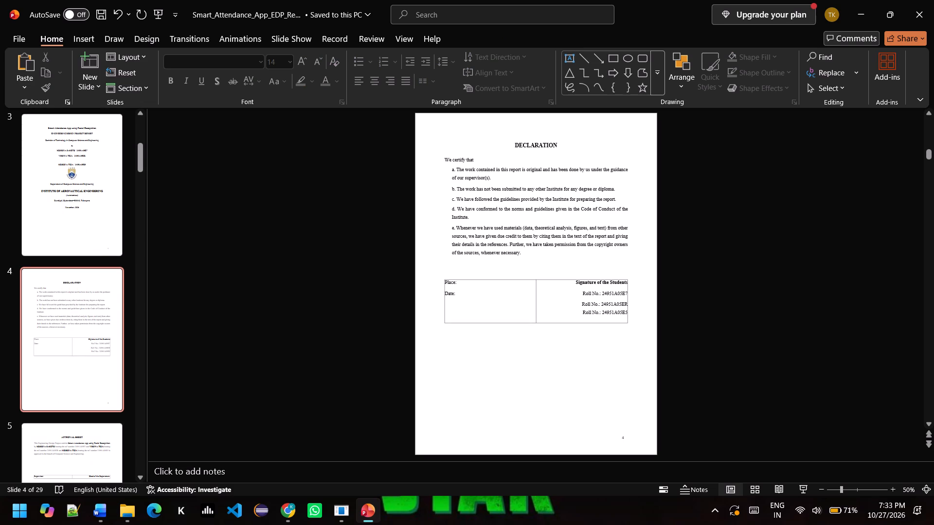
pyautogui.click(541, 280)
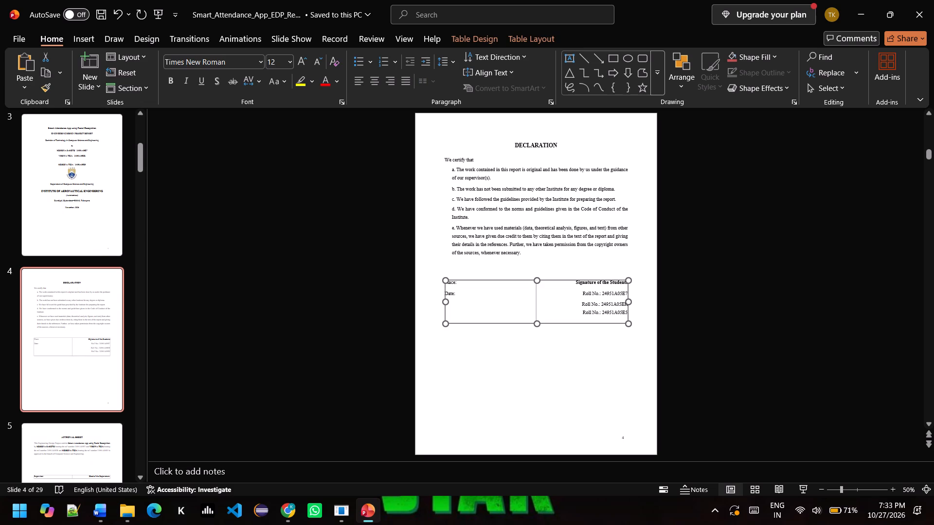
pyautogui.scroll(-3, 77, 408)
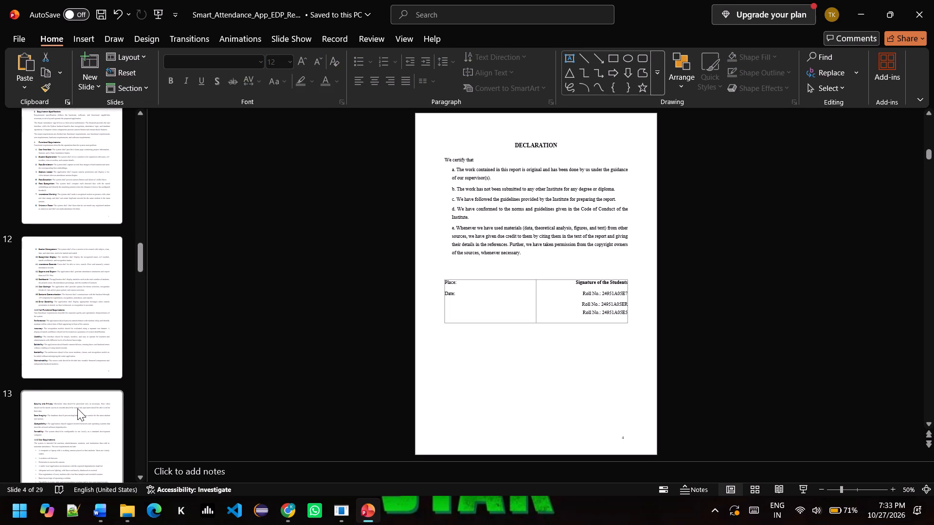
pyautogui.scroll(1, 69, 307)
pyautogui.click(65, 214)
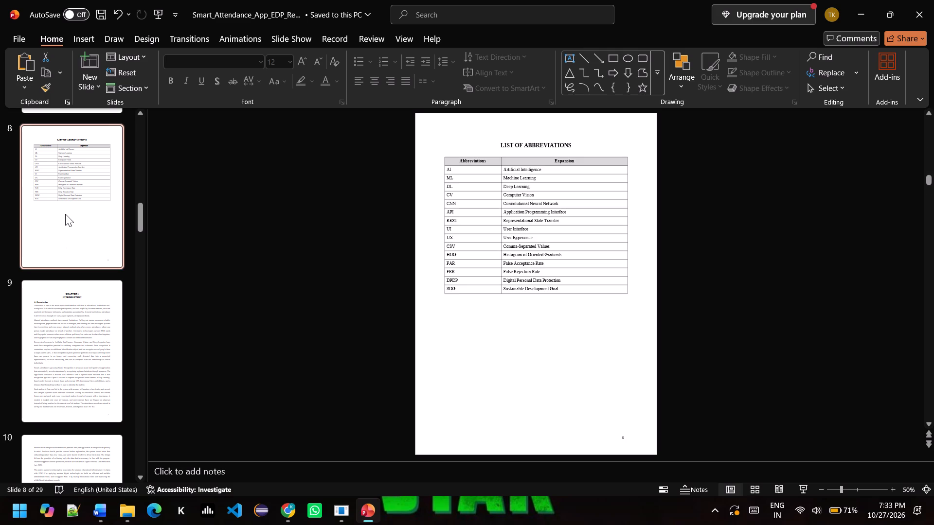
# Open the EDP PROJECT PDF from Downloads and examine its page layout from the front pages through the Chapter 1 requirements.
pyautogui.hotkey('alt', 'Tab')
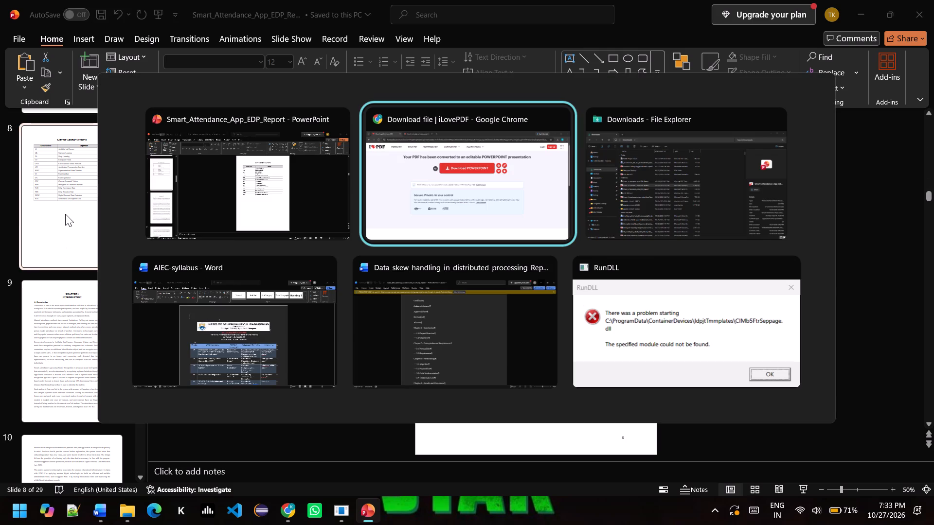
pyautogui.hotkey('alt', 'Tab')
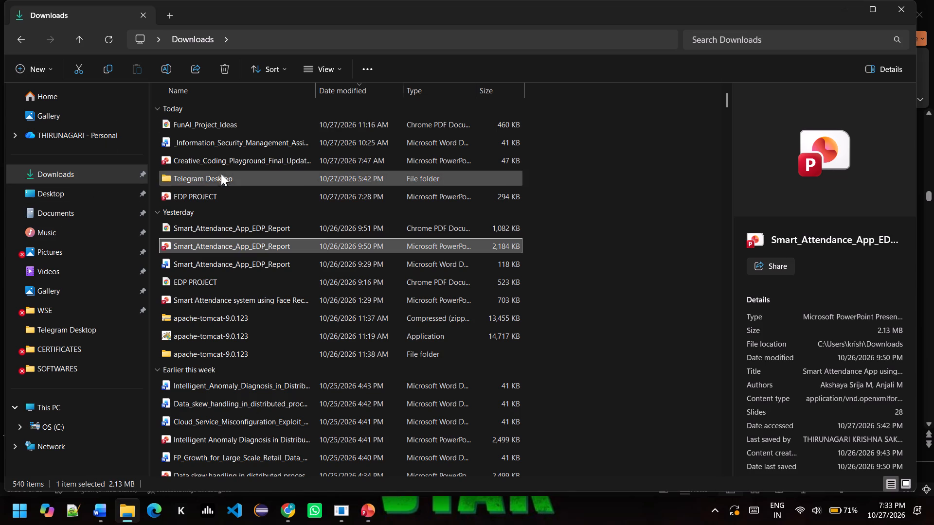
pyautogui.doubleClick(227, 285)
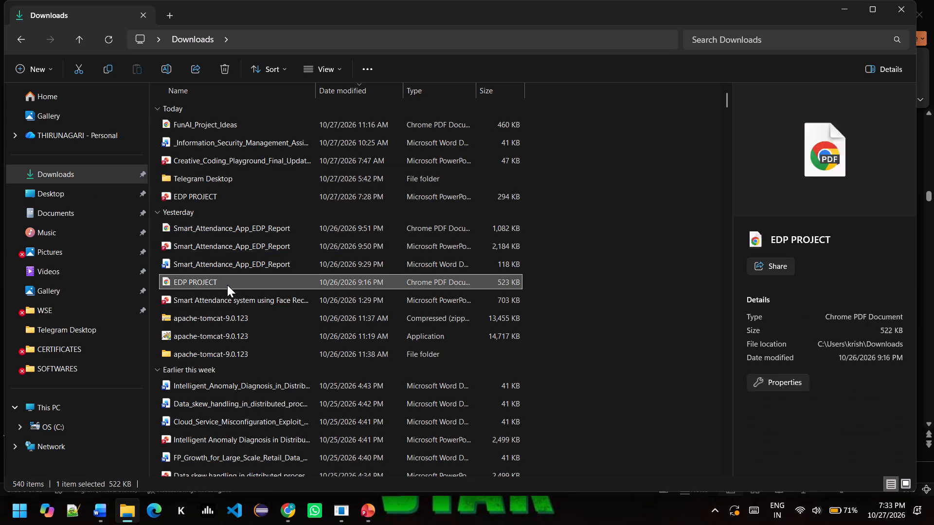
pyautogui.scroll(-6, 359, 250)
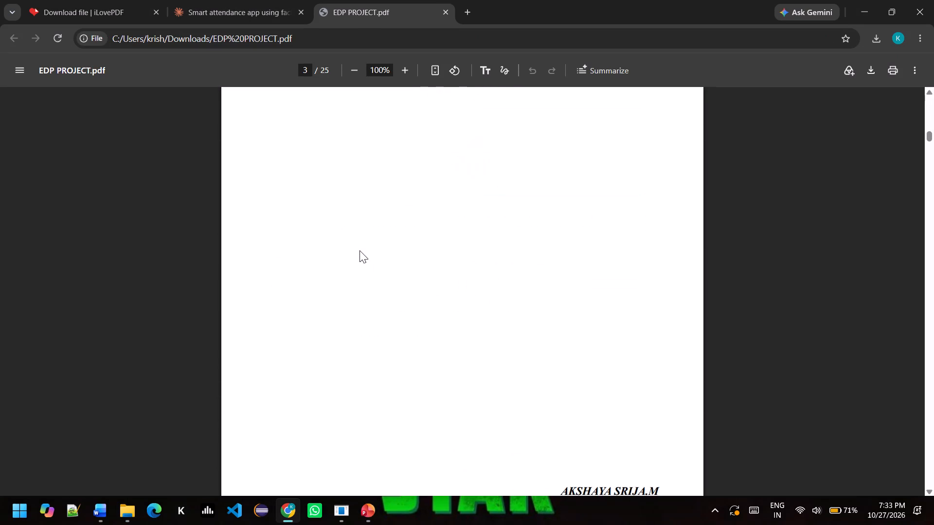
pyautogui.scroll(6, 359, 250)
pyautogui.scroll(-6, 359, 250)
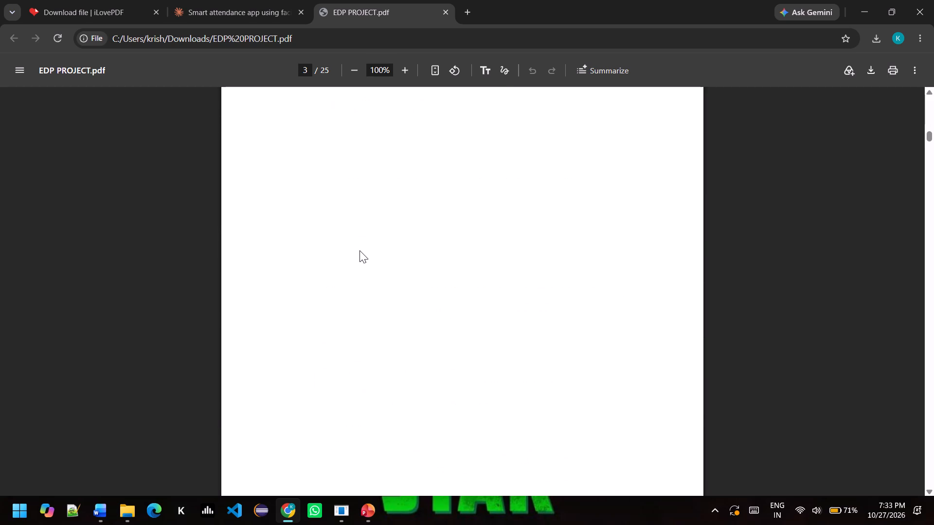
pyautogui.scroll(-6, 359, 250)
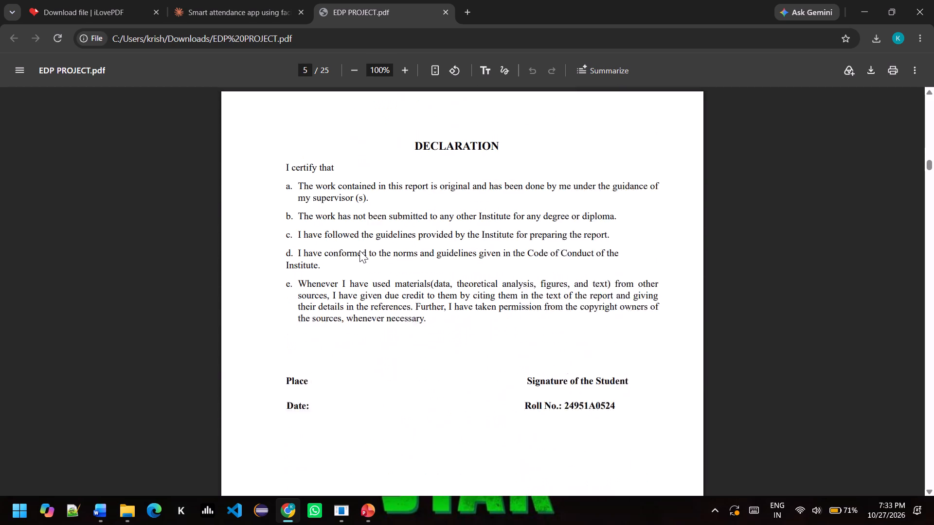
pyautogui.scroll(-6, 359, 250)
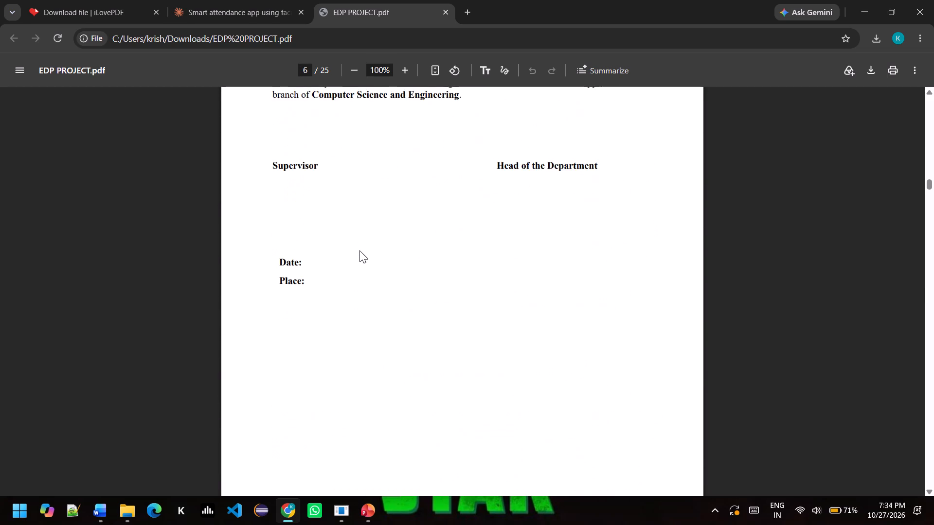
pyautogui.scroll(-1, 359, 250)
pyautogui.scroll(1, 359, 250)
pyautogui.scroll(-7, 359, 250)
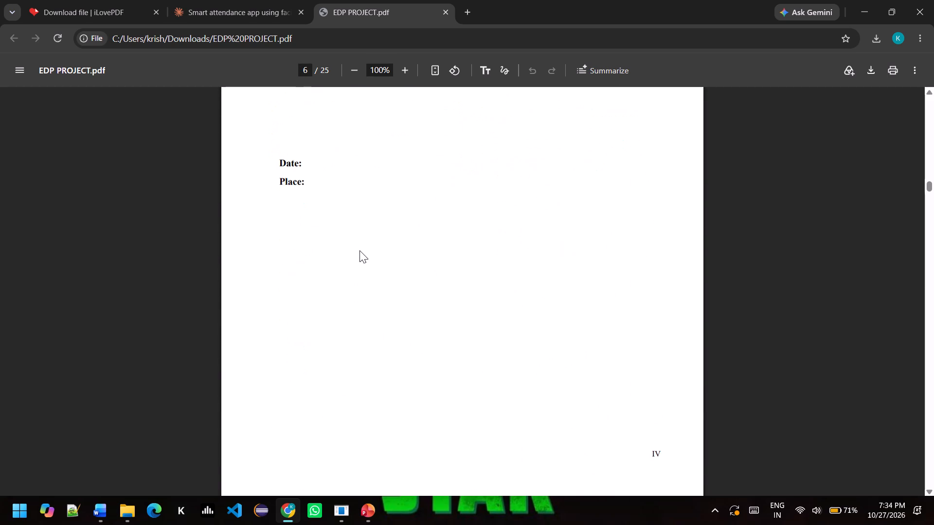
pyautogui.scroll(-11, 359, 250)
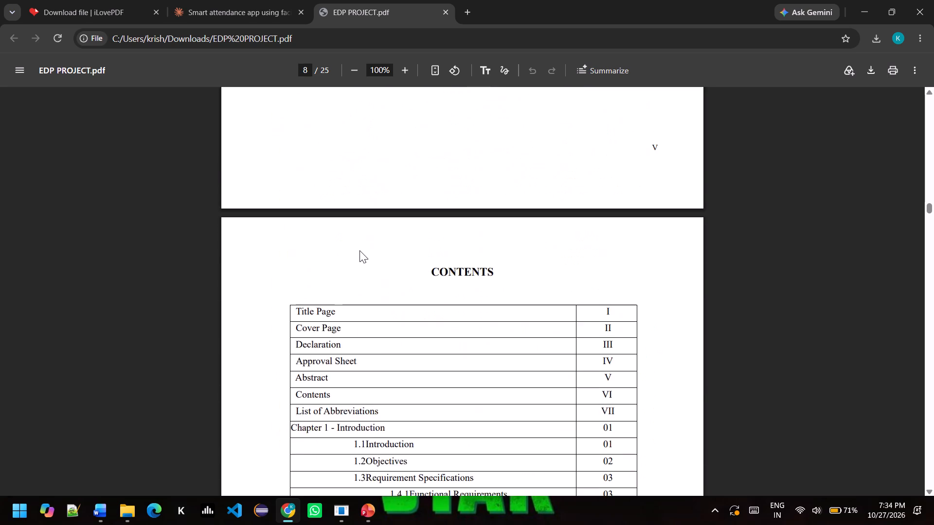
pyautogui.scroll(-10, 359, 250)
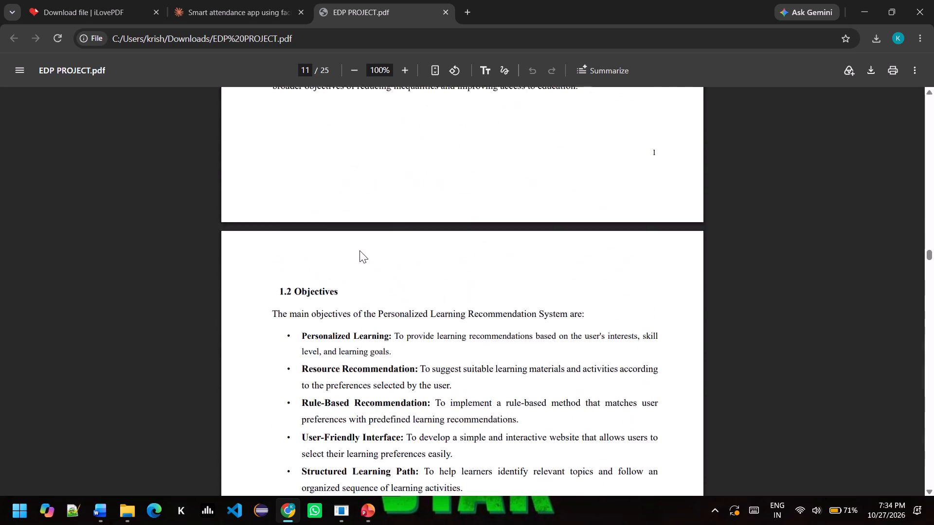
pyautogui.scroll(-2, 359, 250)
# Close the Downloads folder window.
pyautogui.hotkey('alt', 'Tab')
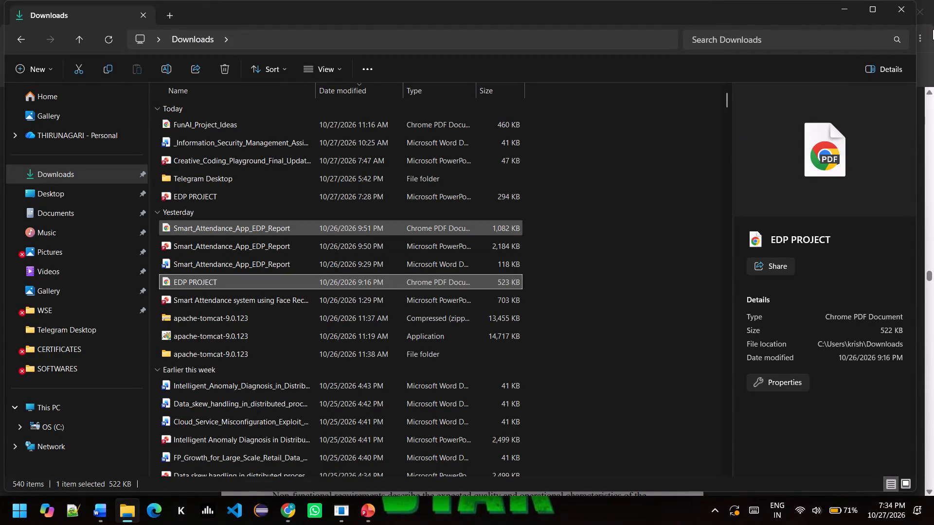
pyautogui.click(898, 8)
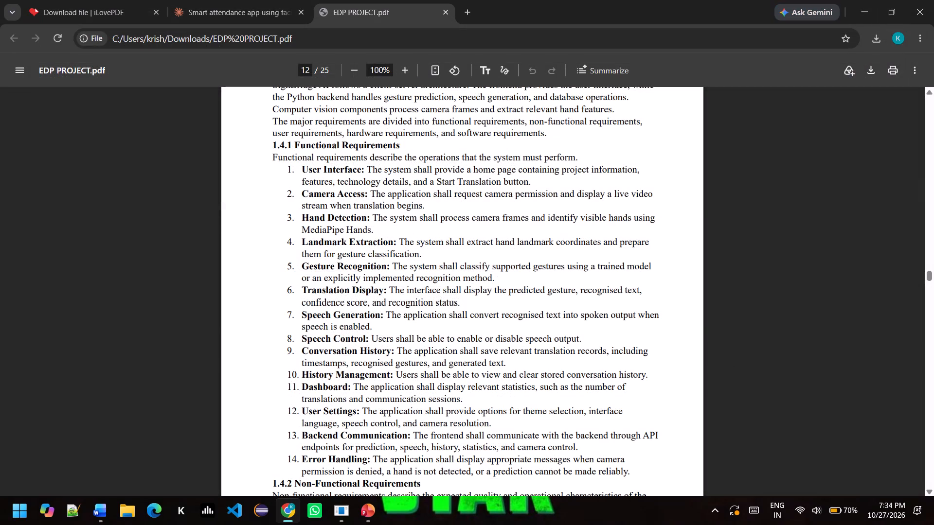
# Switch to the report in PowerPoint and inspect the available options for the Supervisor and Head of the Department table on the Approval Sheet slide.
pyautogui.hotkey('alt', 'Tab')
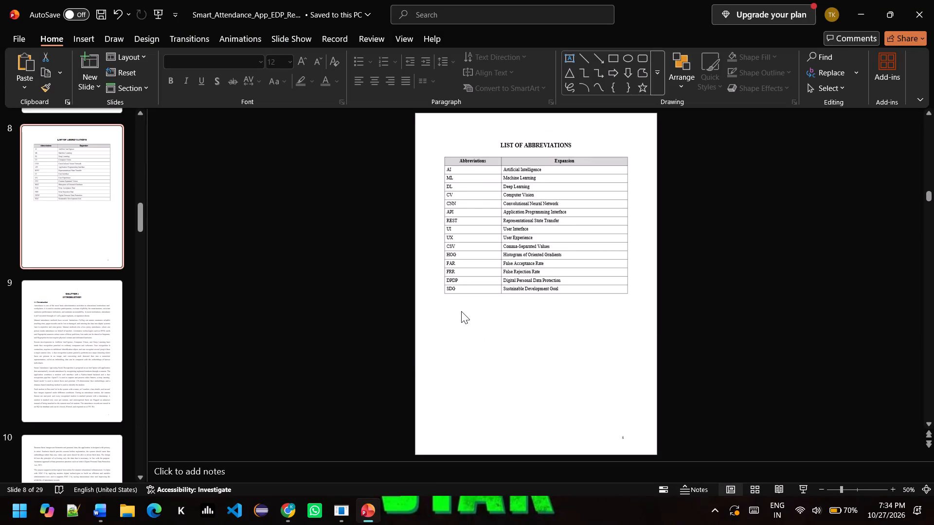
pyautogui.scroll(1, 461, 311)
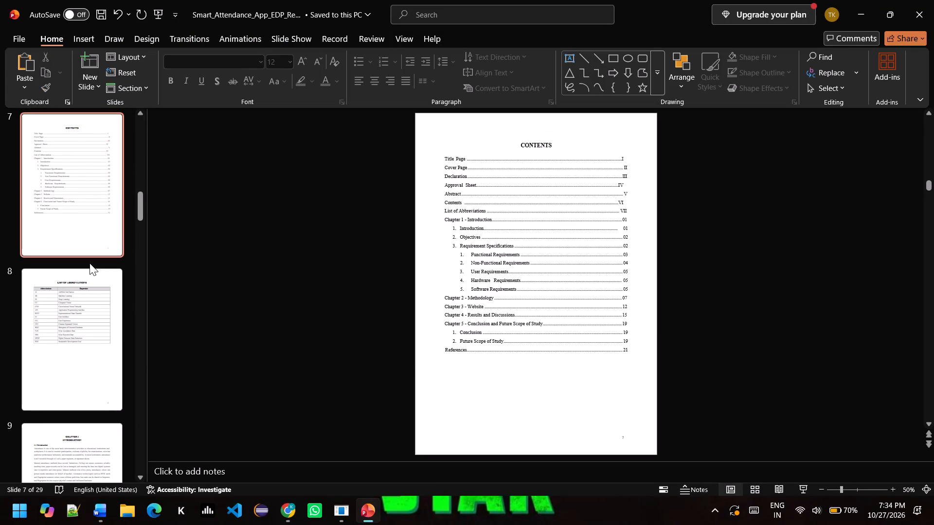
pyautogui.scroll(1, 90, 263)
pyautogui.click(53, 274)
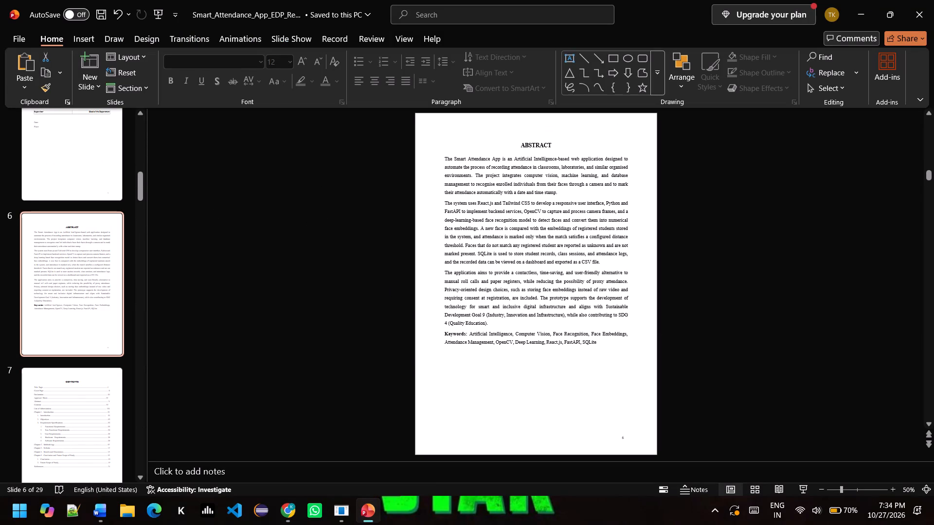
pyautogui.press('Up')
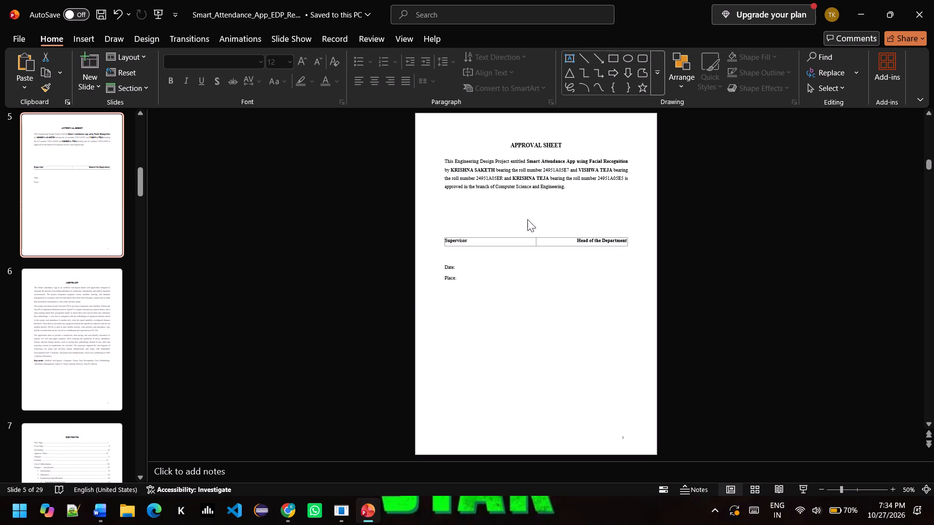
pyautogui.click(520, 245)
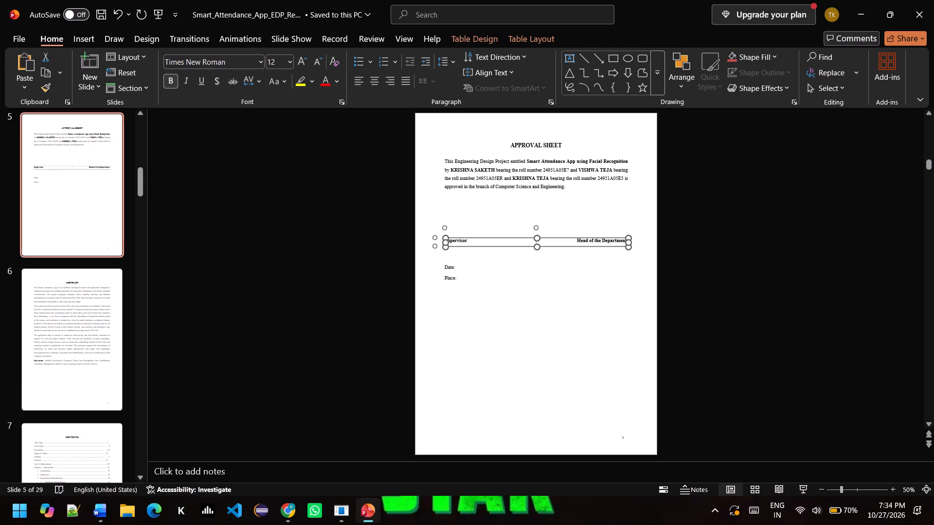
pyautogui.rightClick(520, 245)
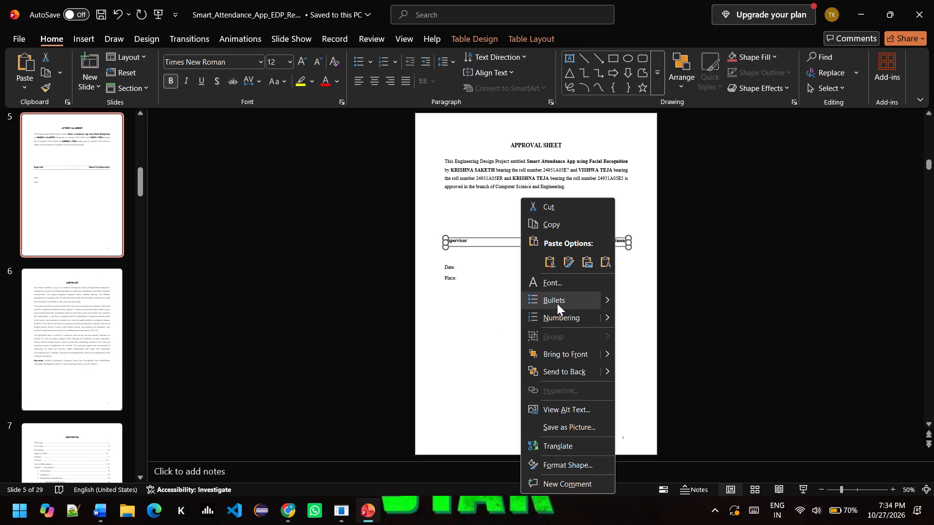
pyautogui.click(658, 368)
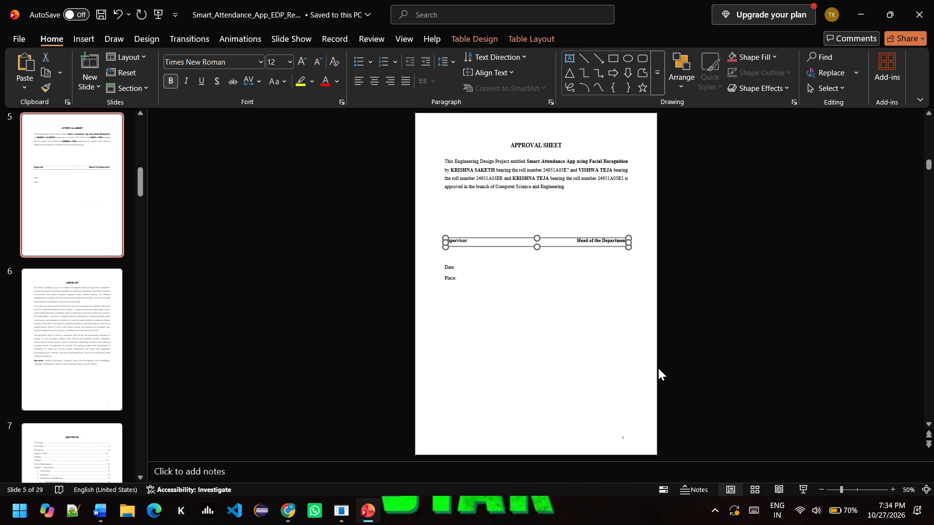
# Inspect the place, date and student signature table on the Declaration slide for an option that hides its borders.
pyautogui.click(40, 190)
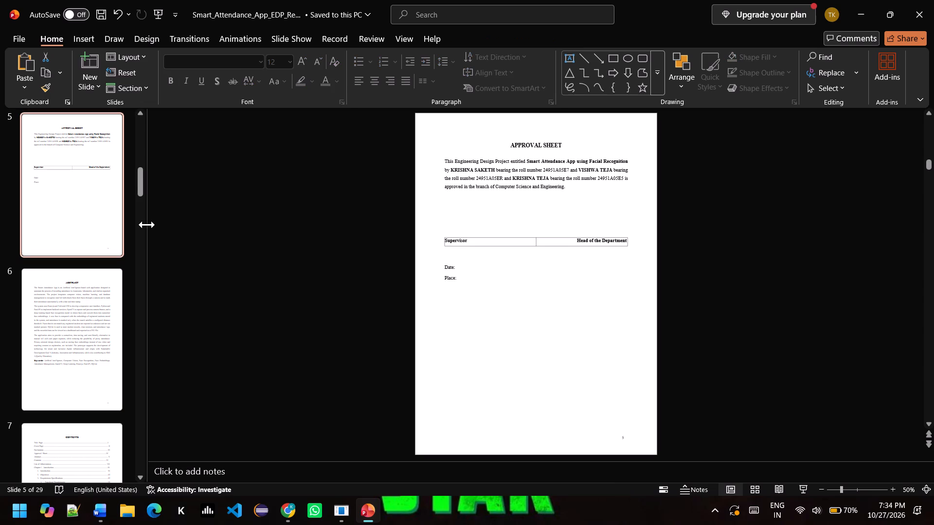
pyautogui.press('Up')
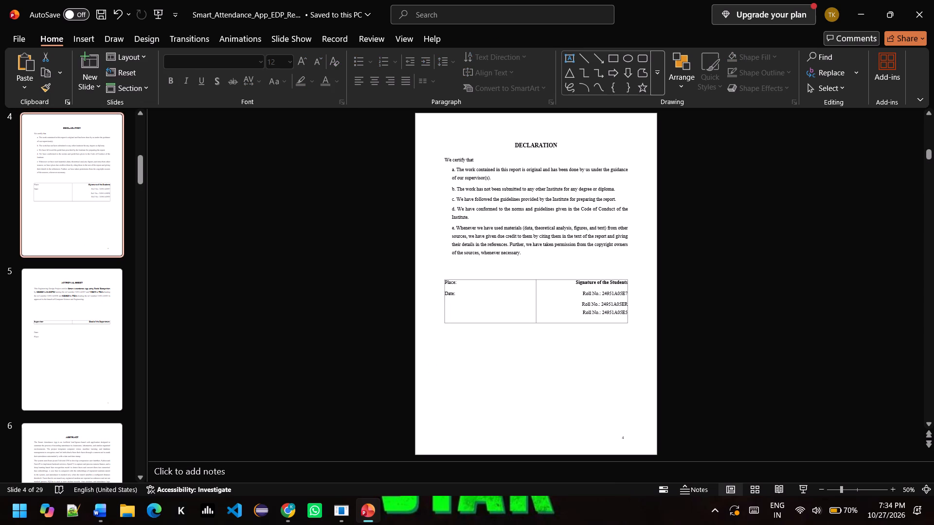
pyautogui.click(506, 285)
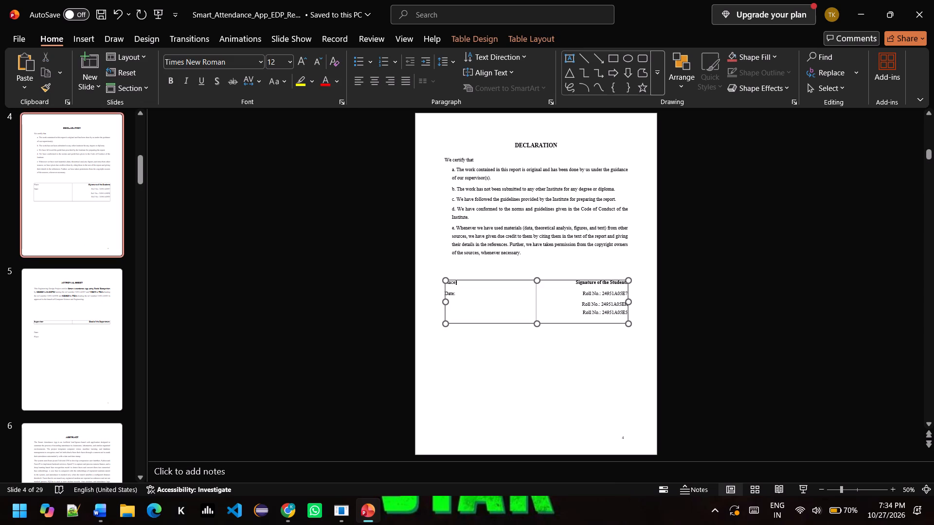
pyautogui.click(508, 280)
pyautogui.click(518, 279)
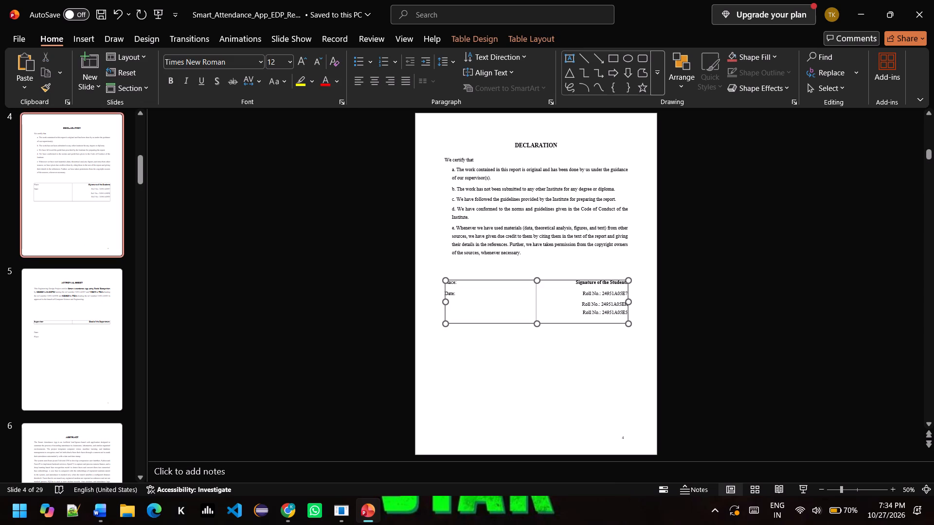
pyautogui.rightClick(518, 279)
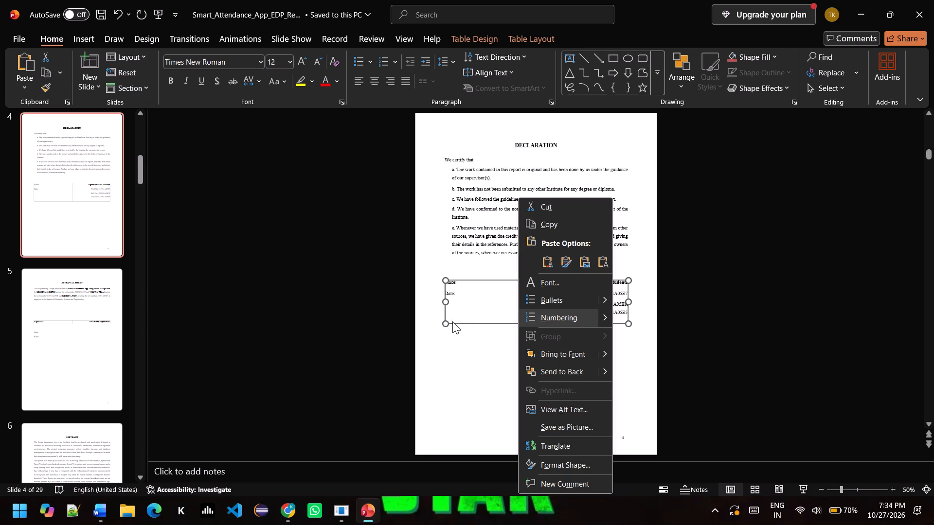
pyautogui.click(451, 314)
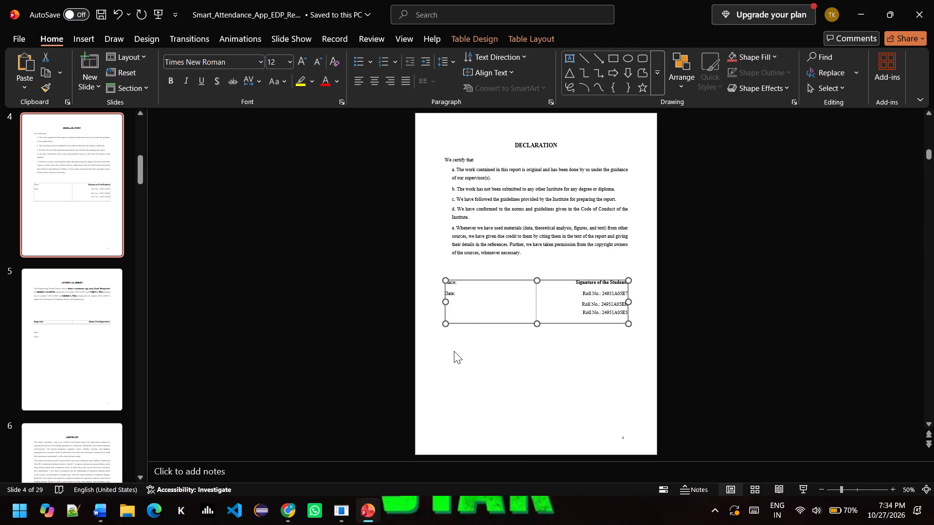
pyautogui.hotkey('alt', 'Tab')
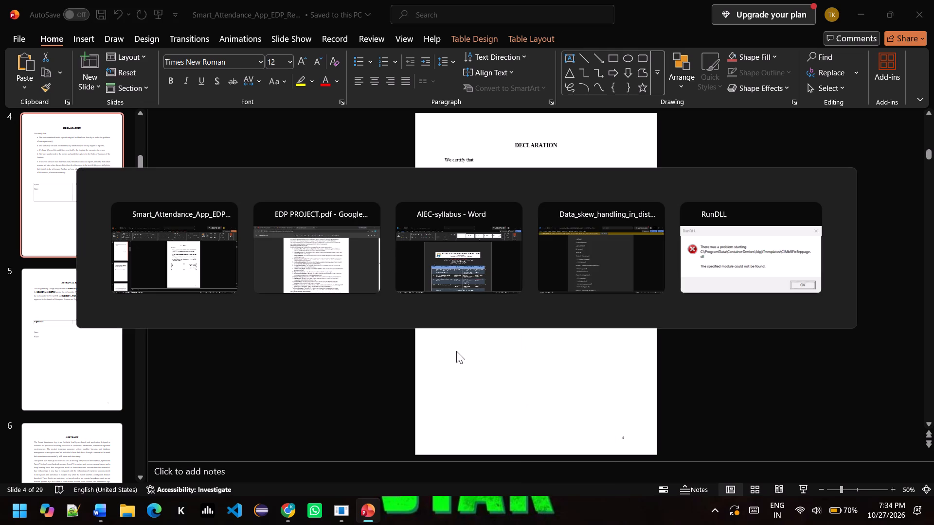
pyautogui.hotkey('alt', 'Tab')
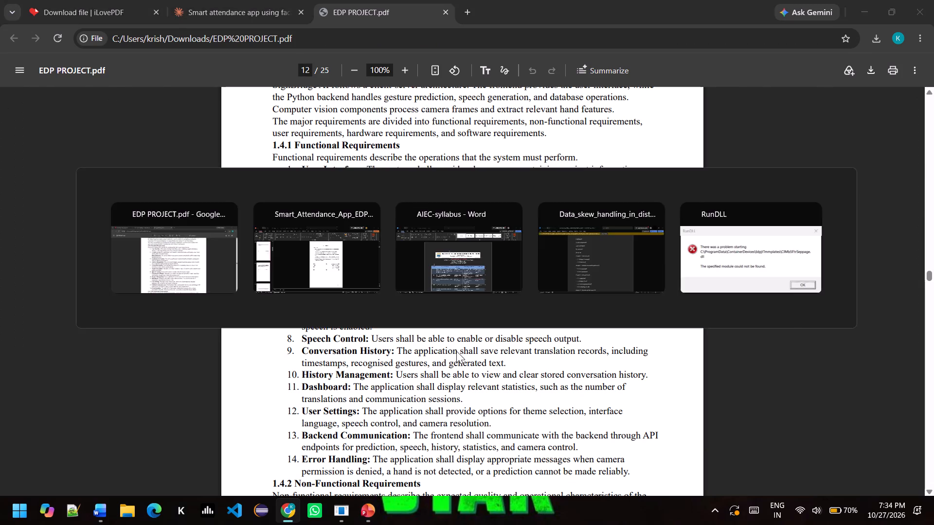
pyautogui.click(501, 280)
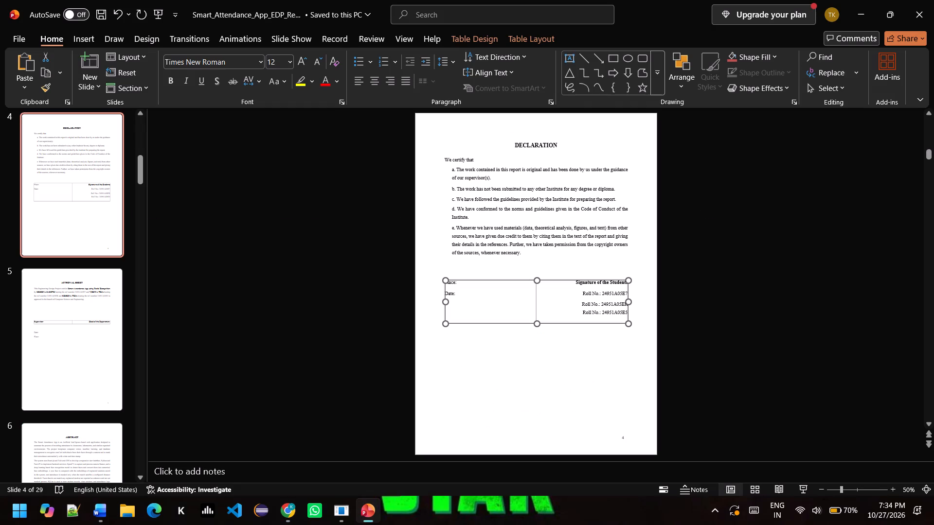
pyautogui.click(522, 280)
pyautogui.rightClick(629, 280)
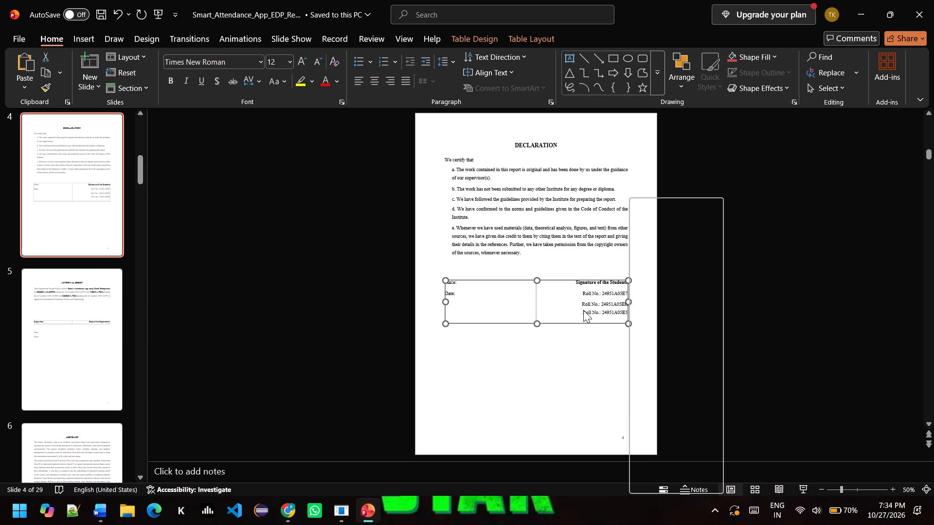
pyautogui.click(574, 315)
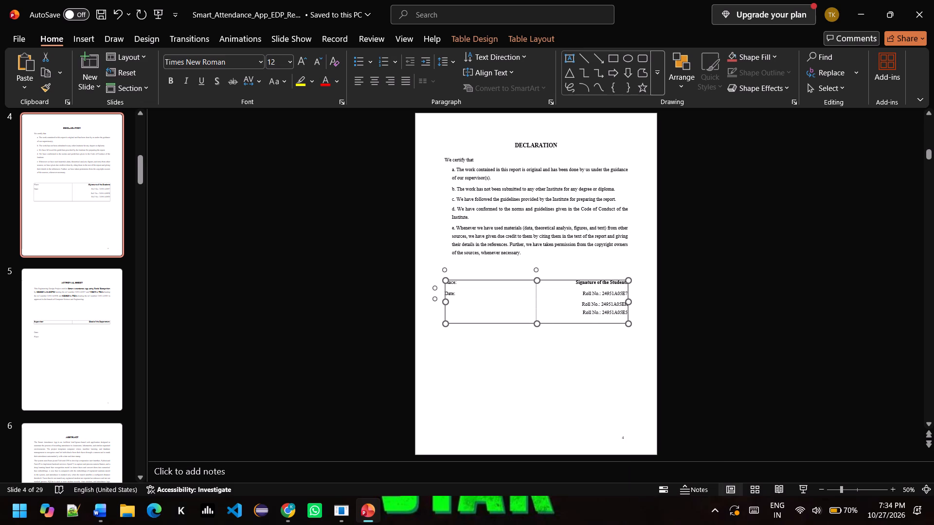
pyautogui.doubleClick(484, 296)
pyautogui.moveTo(484, 296); pyautogui.dragTo(454, 286)
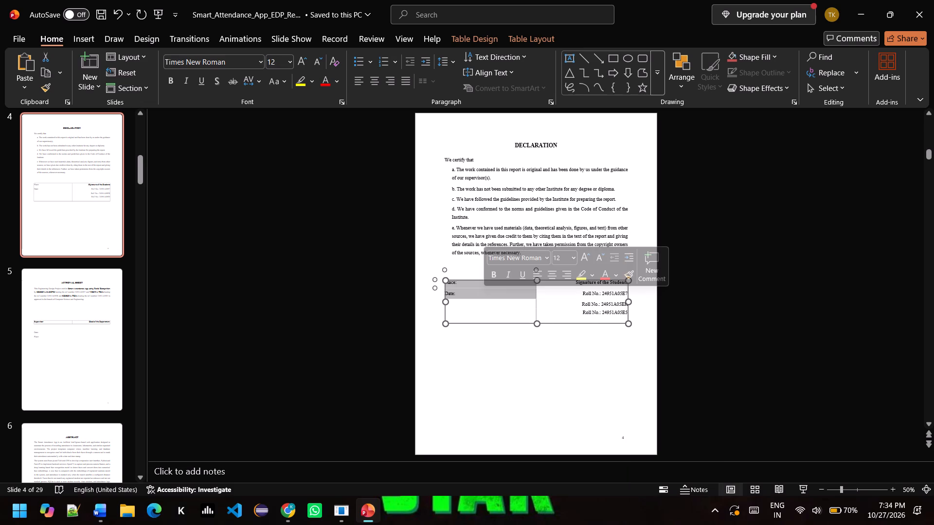
pyautogui.click(506, 410)
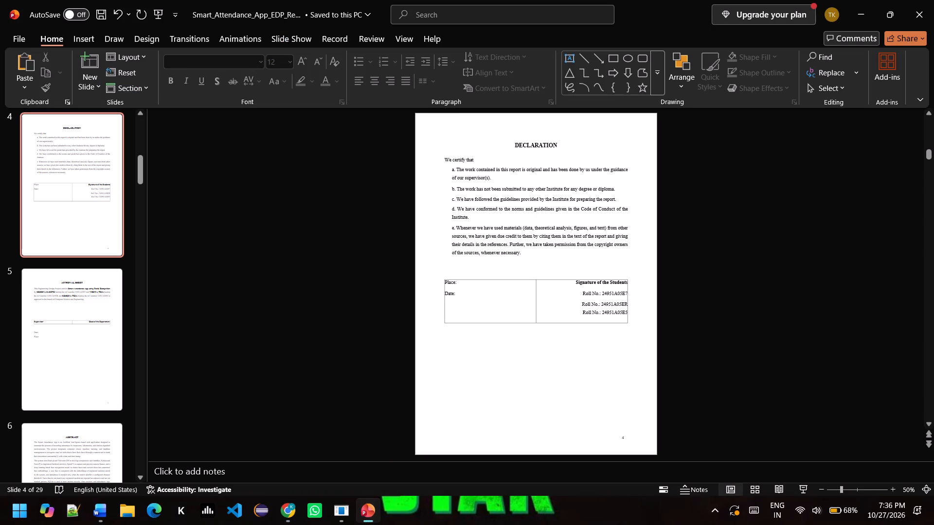
pyautogui.rightClick(525, 297)
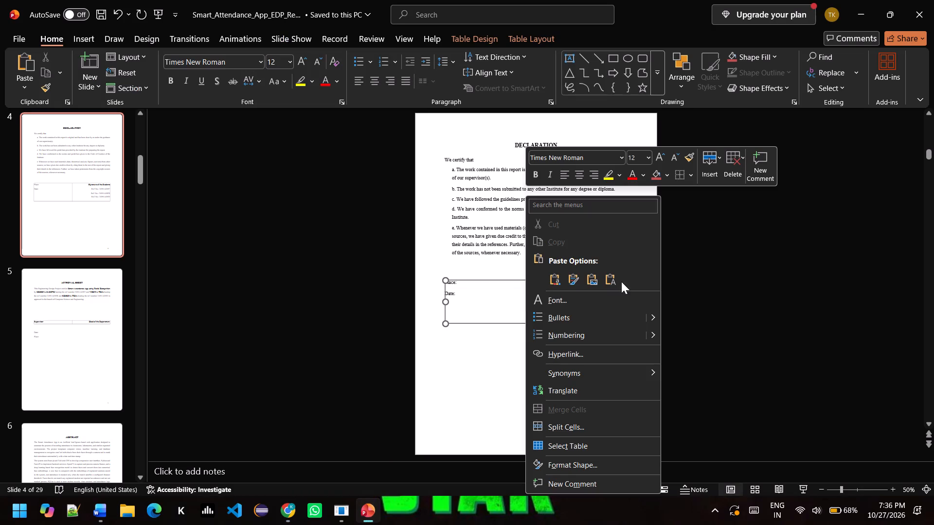
pyautogui.click(581, 444)
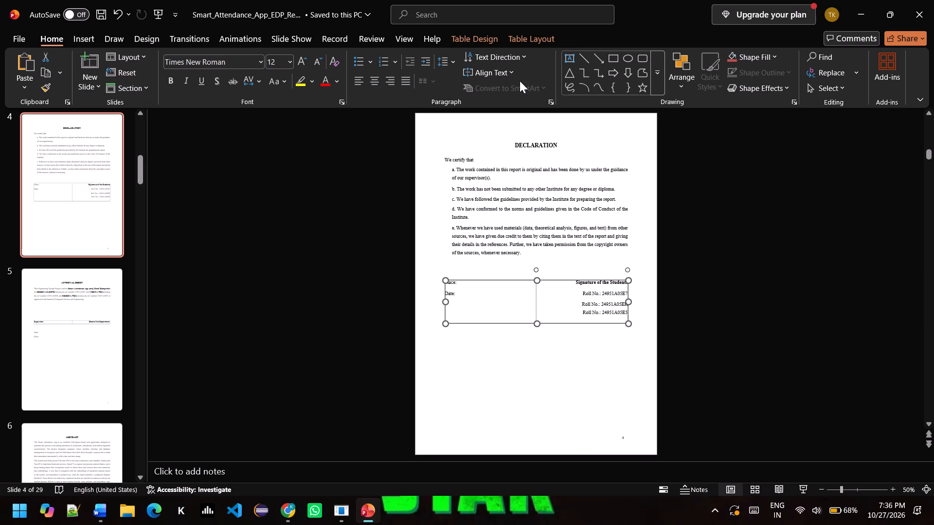
pyautogui.click(482, 34)
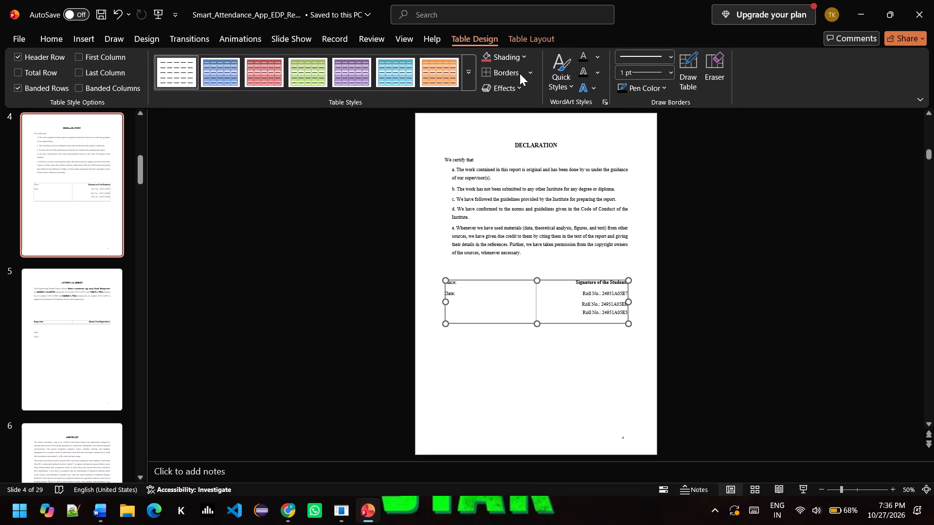
pyautogui.click(535, 69)
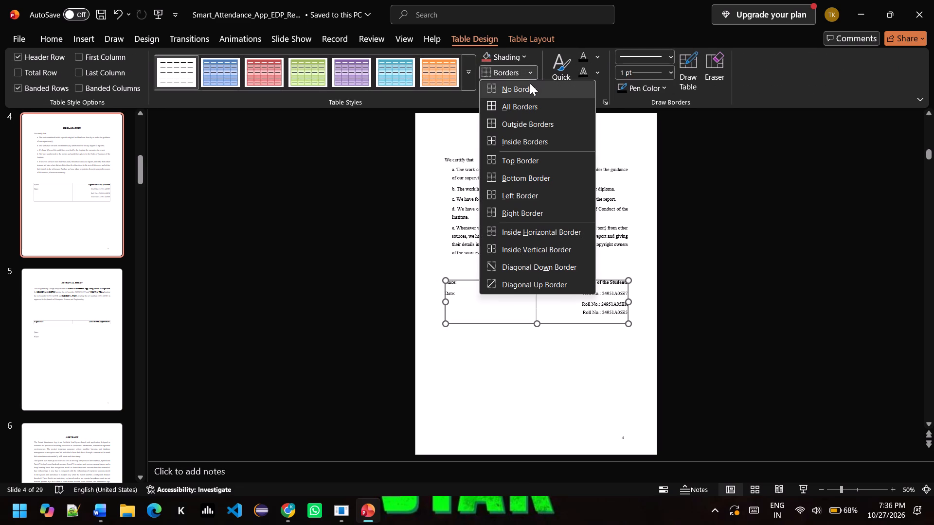
pyautogui.click(530, 83)
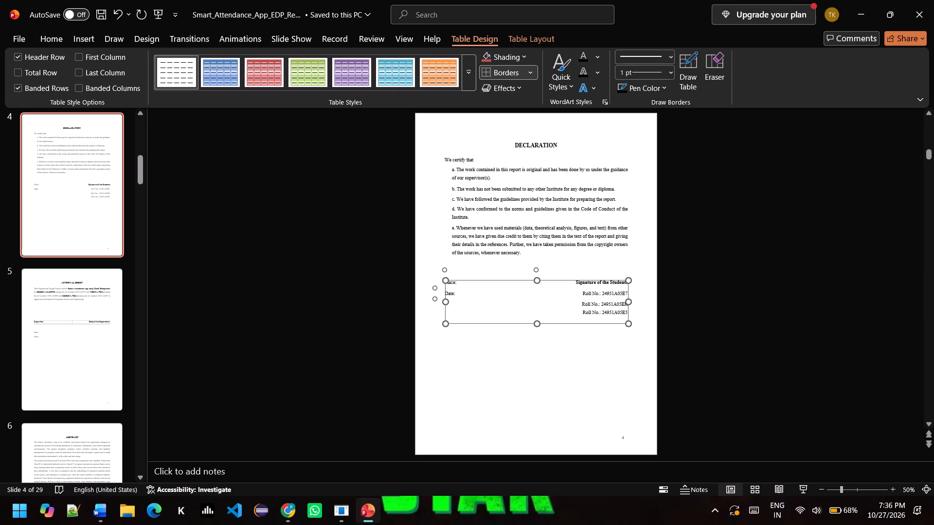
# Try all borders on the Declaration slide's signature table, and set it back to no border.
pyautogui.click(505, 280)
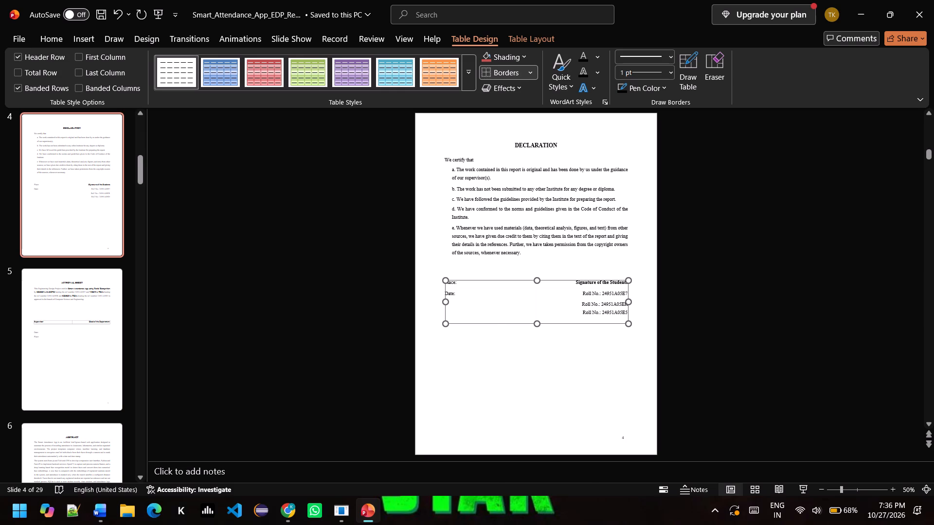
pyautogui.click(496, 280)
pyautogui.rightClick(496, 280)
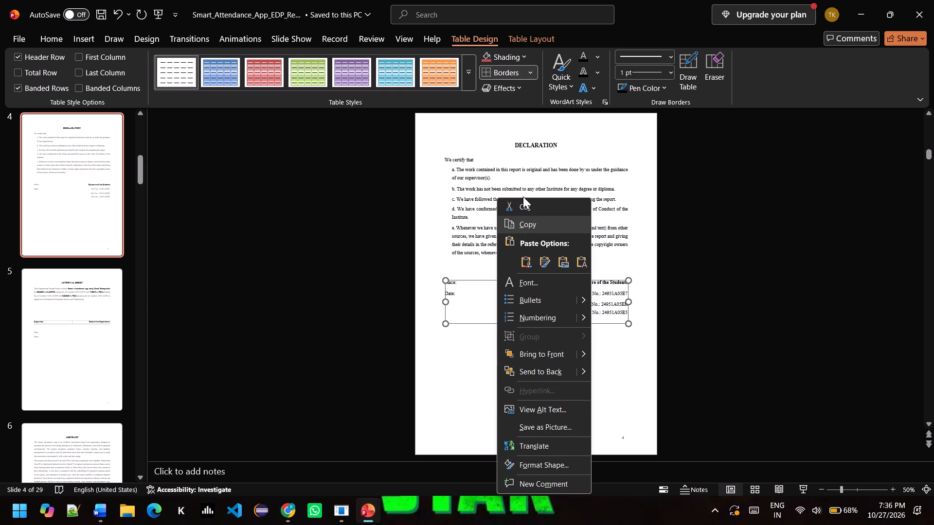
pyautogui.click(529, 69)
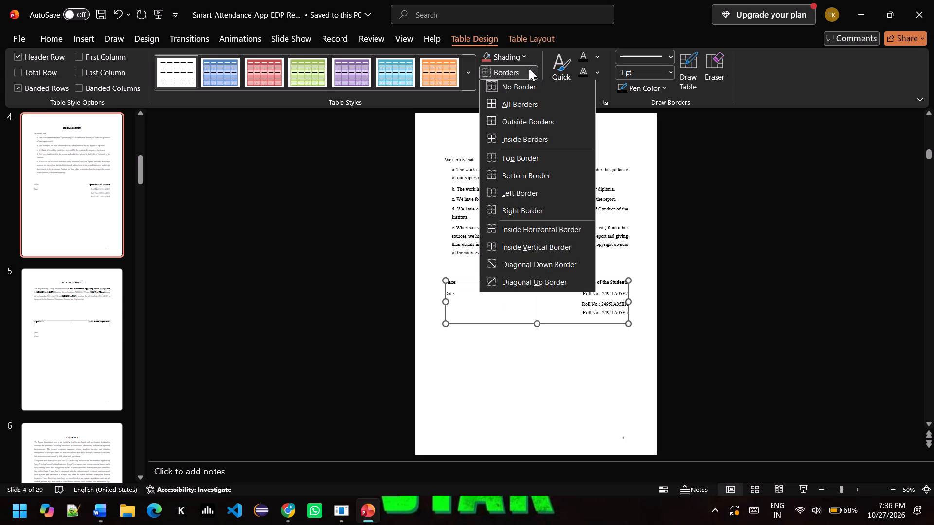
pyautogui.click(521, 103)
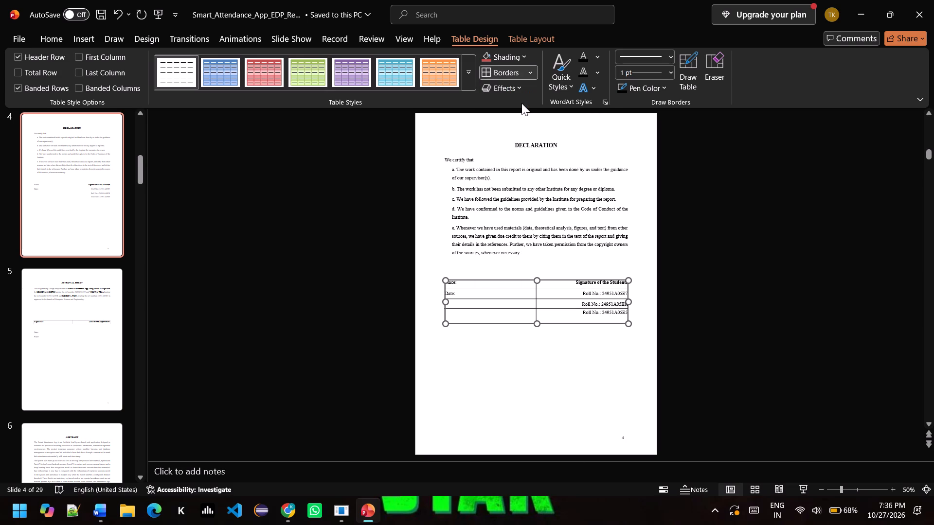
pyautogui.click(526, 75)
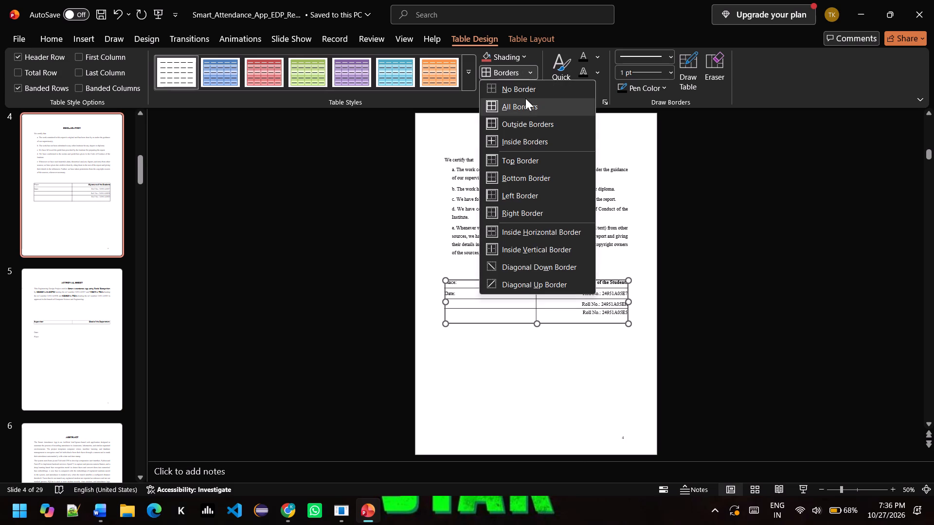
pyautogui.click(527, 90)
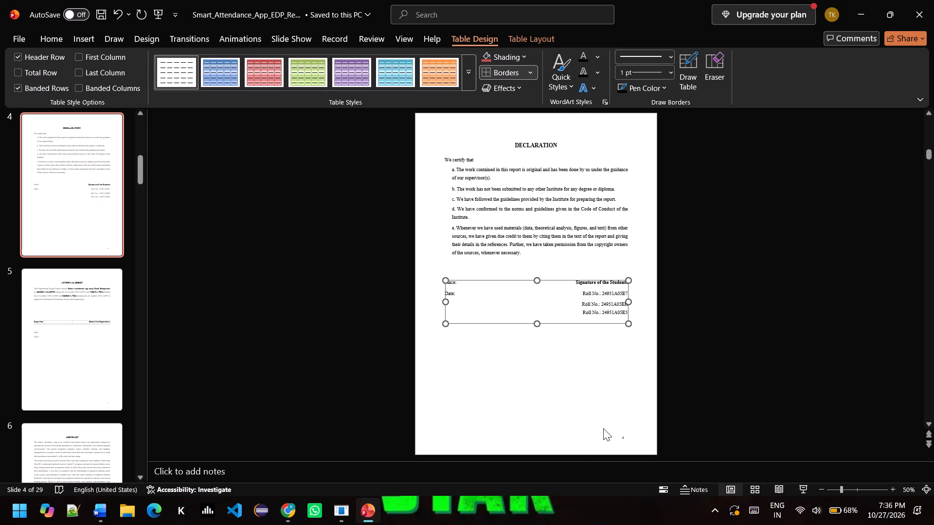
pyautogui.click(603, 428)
# Remove all borders from the Supervisor and Head of the Department table on the Approval Sheet slide.
pyautogui.click(67, 194)
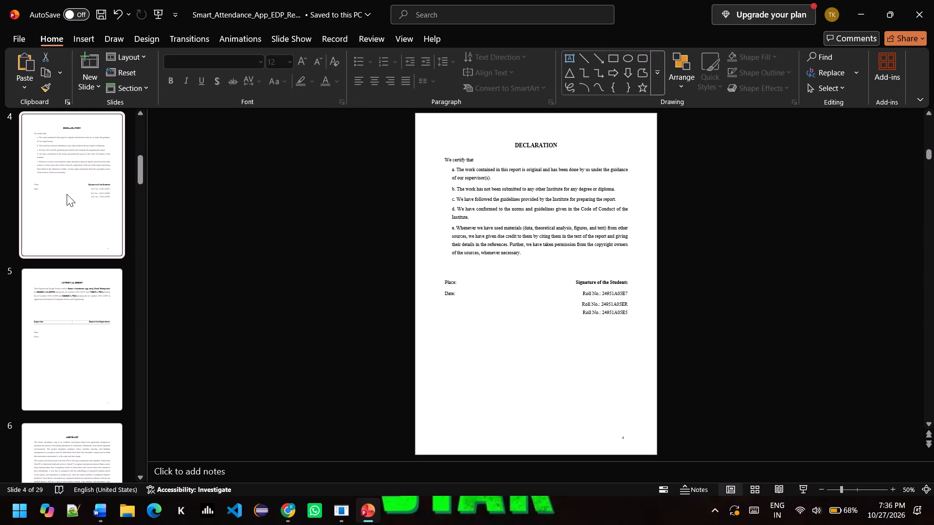
pyautogui.click(61, 336)
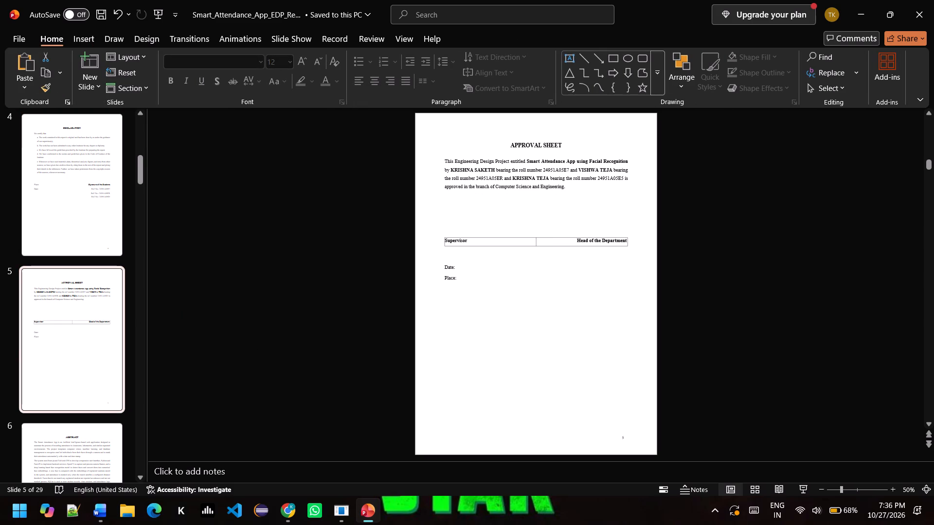
pyautogui.click(523, 239)
pyautogui.rightClick(523, 239)
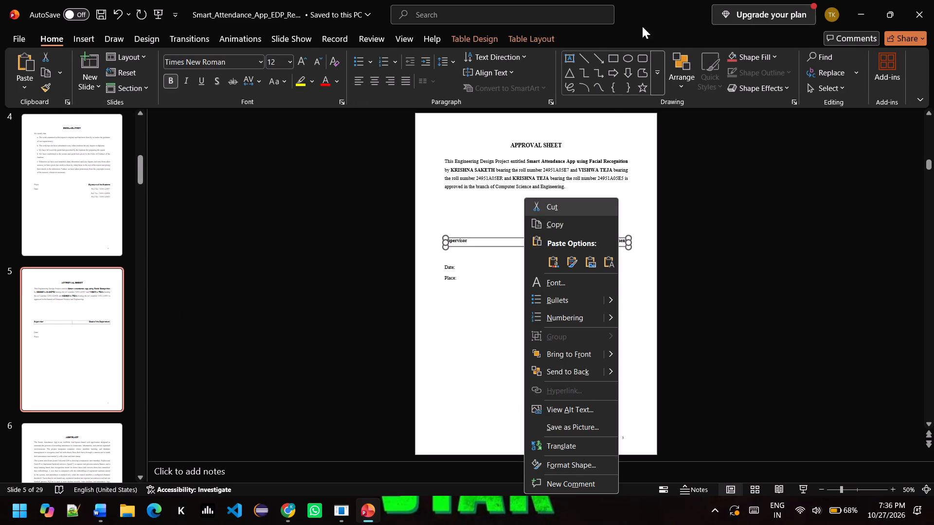
pyautogui.click(478, 35)
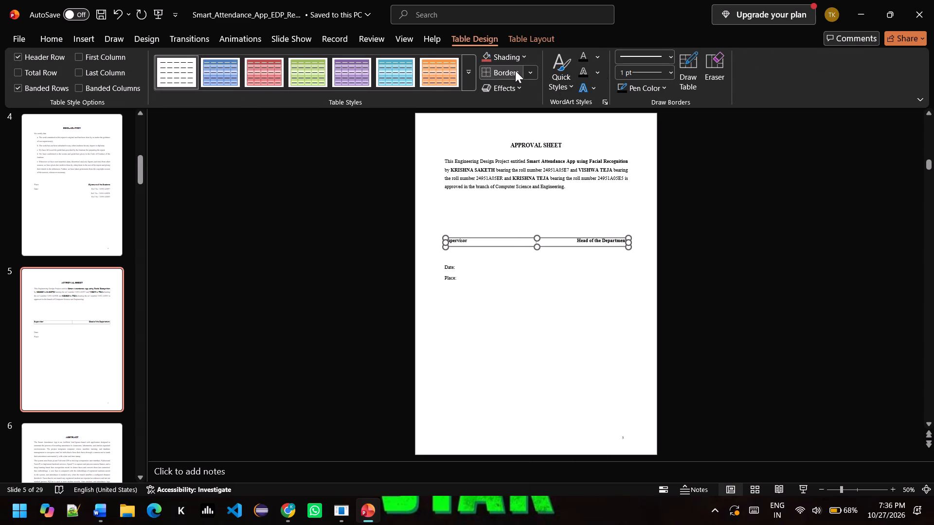
pyautogui.click(533, 71)
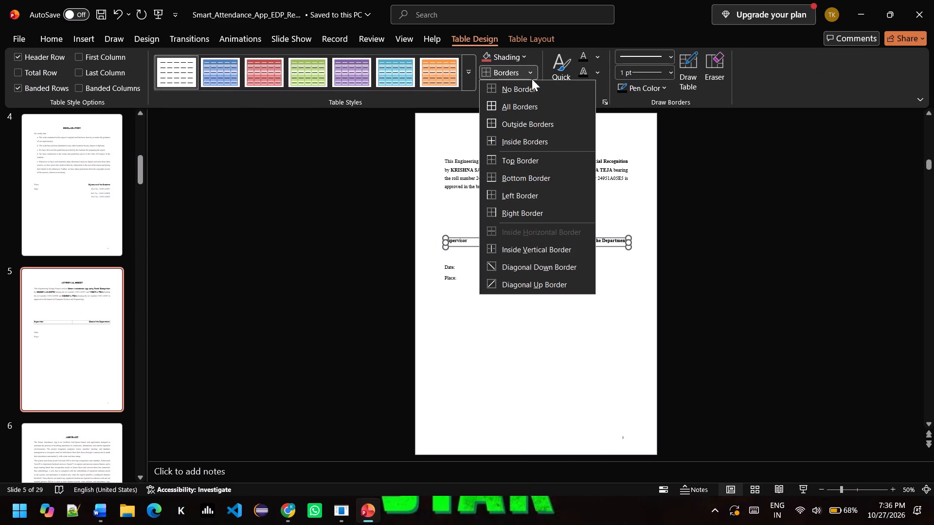
pyautogui.click(527, 85)
pyautogui.click(562, 361)
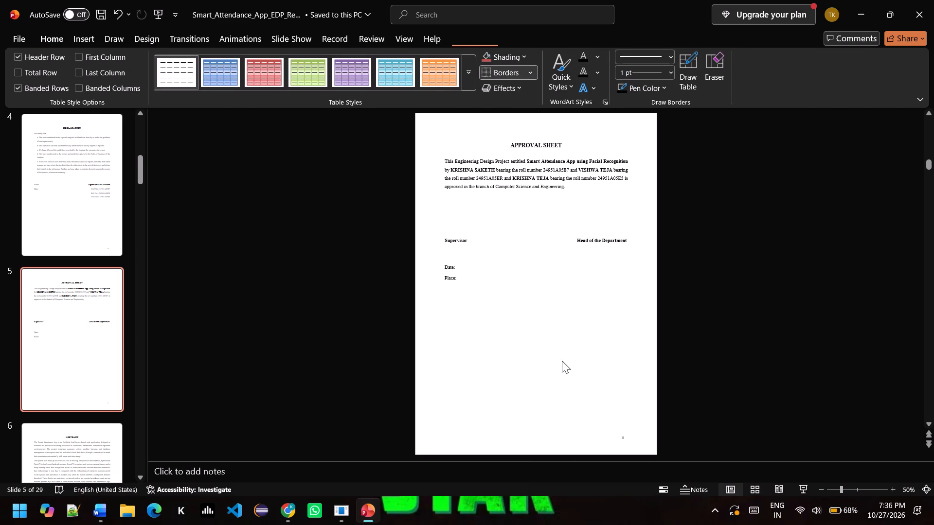
# Review the report slide by slide from the cover through the website screenshot pages to the References.
pyautogui.moveTo(130, 214); pyautogui.dragTo(0, 318)
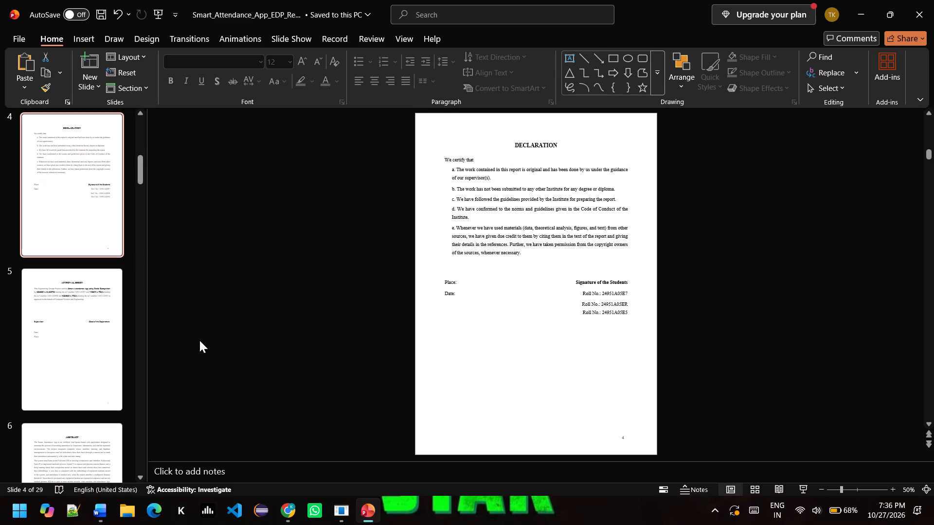
pyautogui.scroll(3, 70, 320)
pyautogui.click(70, 180)
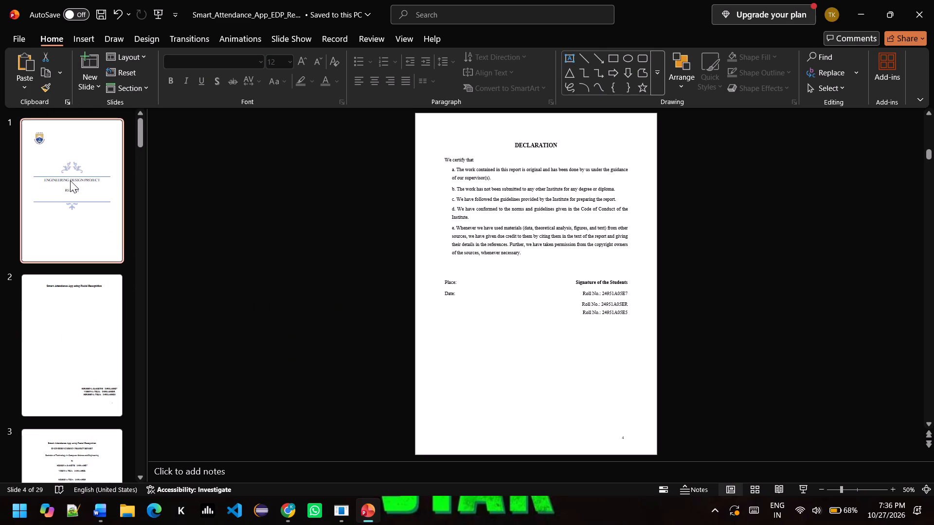
pyautogui.press('Down')
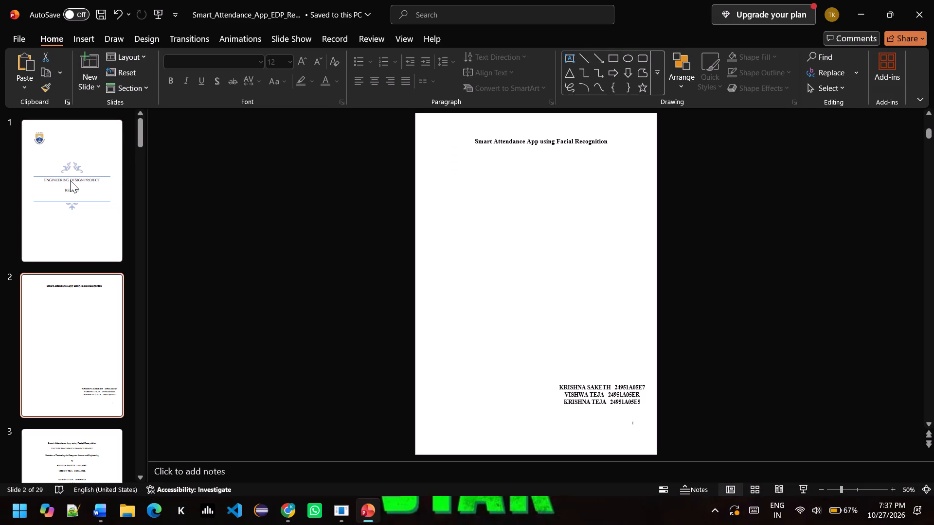
pyautogui.press('Down')
pyautogui.press('Down')
pyautogui.press('Down')
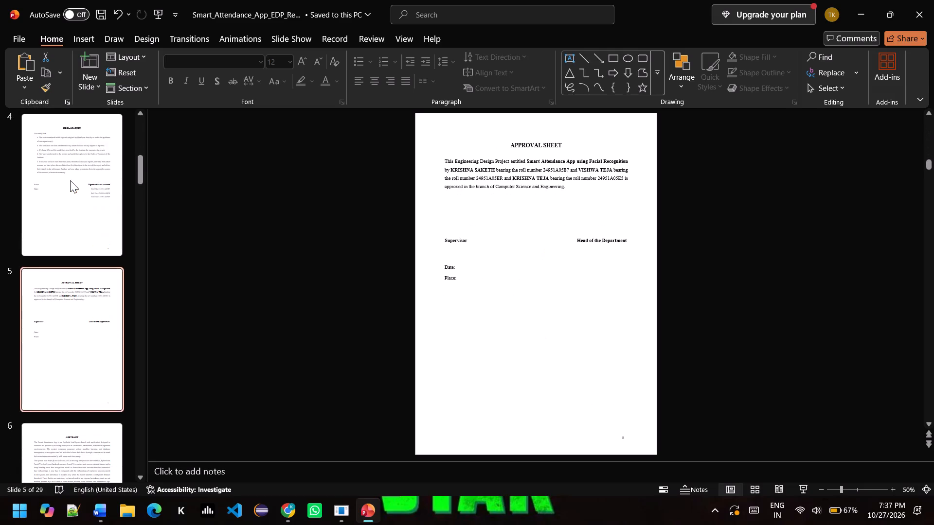
pyautogui.press('Down')
pyautogui.press('Down')
pyautogui.press('Down')
pyautogui.press('Down')
pyautogui.press('Down')
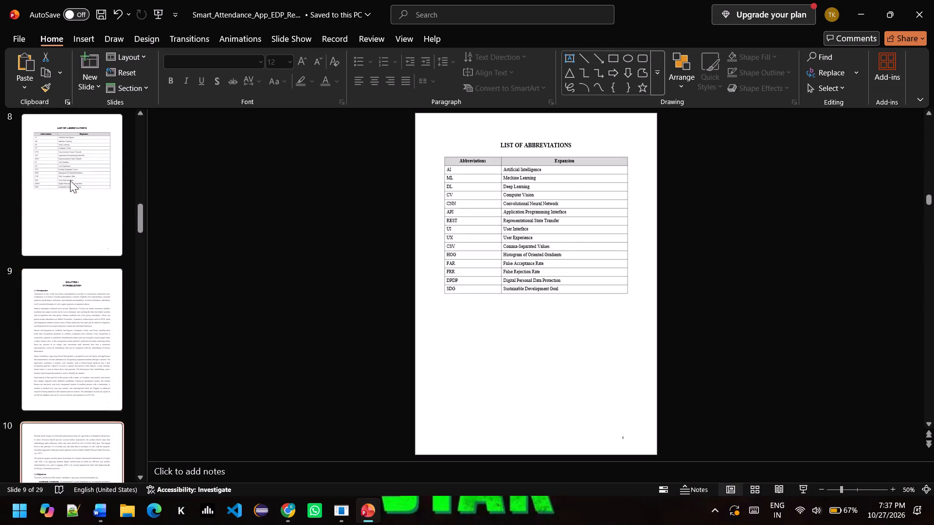
pyautogui.press('Down')
pyautogui.press('Down')
pyautogui.press('Down')
pyautogui.press('Down')
pyautogui.press('Down')
pyautogui.press('Down')
pyautogui.press('Down')
pyautogui.press('Down')
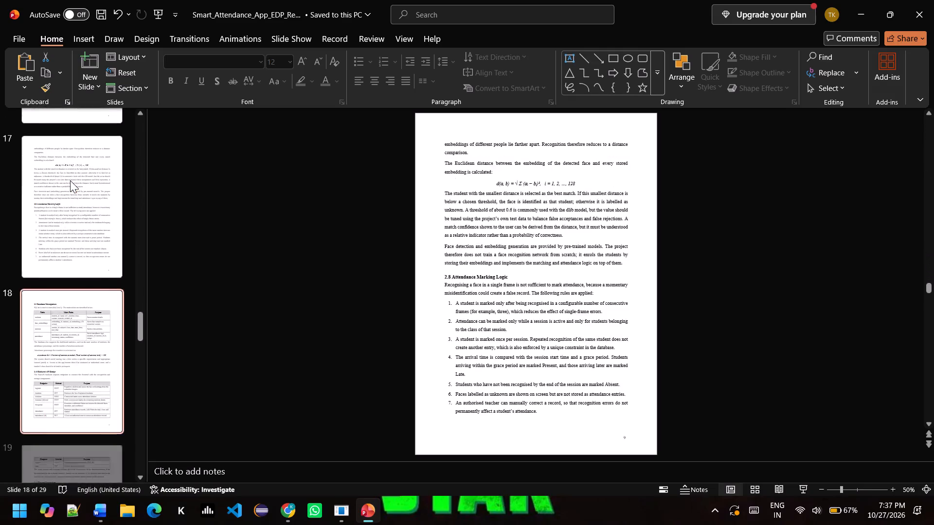
pyautogui.press('Down')
pyautogui.press('Down')
pyautogui.press('Down')
pyautogui.press('Down')
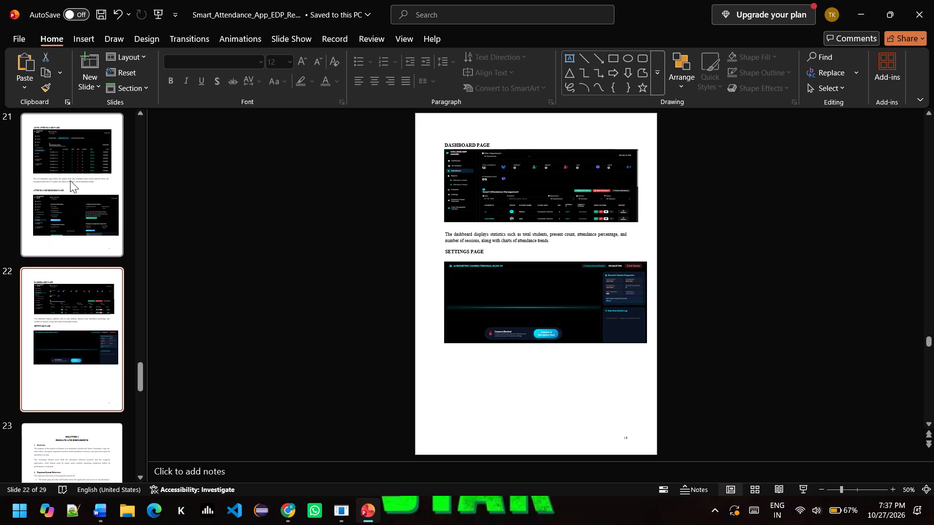
pyautogui.press('Down')
pyautogui.press('Down')
pyautogui.press('Up')
pyautogui.press('Up')
pyautogui.press('Up')
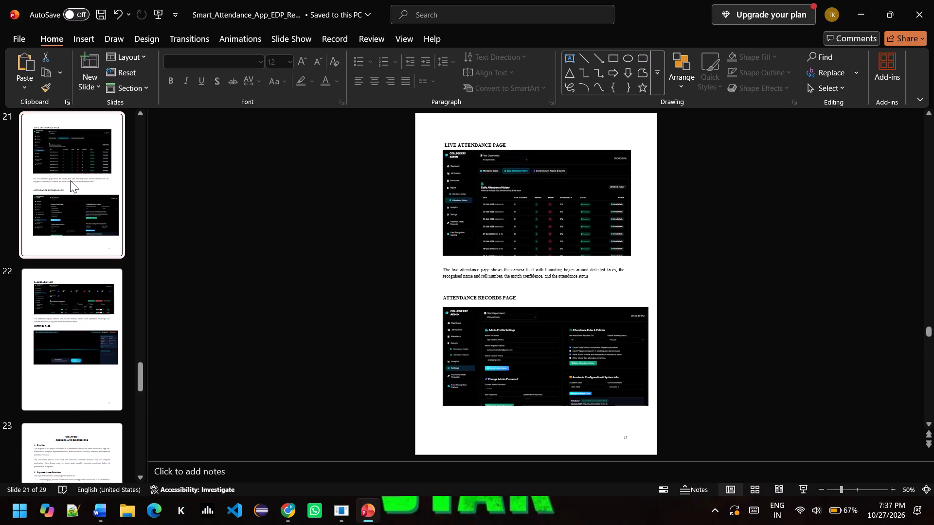
pyautogui.press('Down')
pyautogui.press('Down')
pyautogui.press('Down')
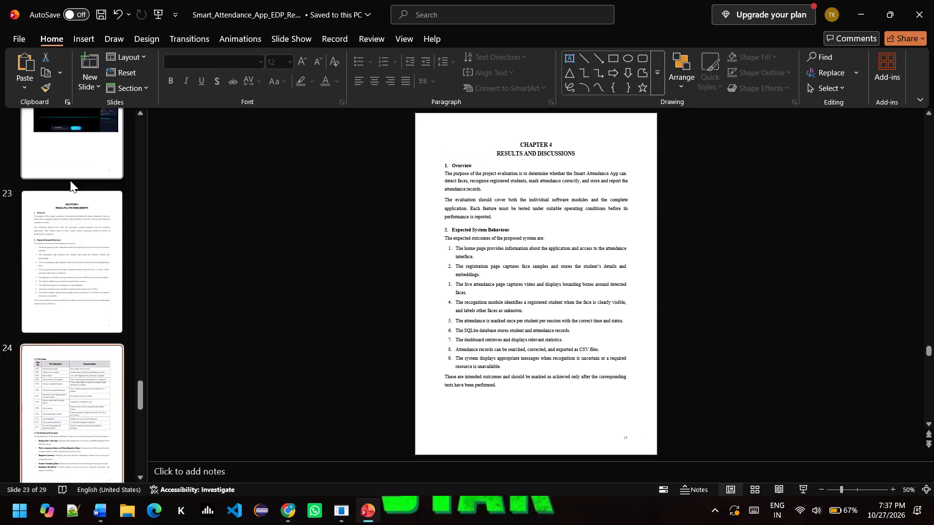
pyautogui.press('Down')
pyautogui.press('Down')
pyautogui.press('Down')
pyautogui.press('Down')
pyautogui.press('Down')
pyautogui.press('Down')
pyautogui.press('Down')
pyautogui.press('Down')
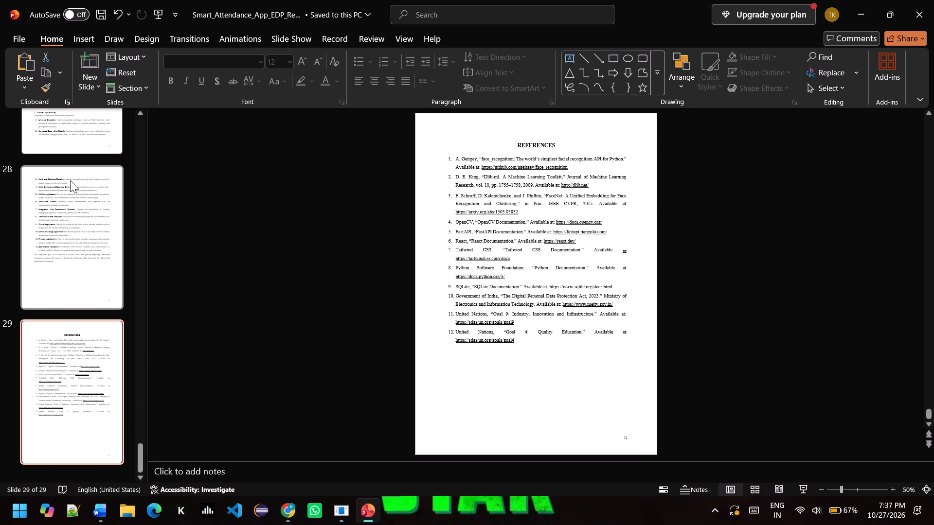
# Go back from the References to the Chapter 3 Website slide and examine its home and student registration page screenshots.
pyautogui.press('Up')
pyautogui.press('Up')
pyautogui.press('Up')
pyautogui.press('Up')
pyautogui.press('Up')
pyautogui.press('Up')
pyautogui.press('Up')
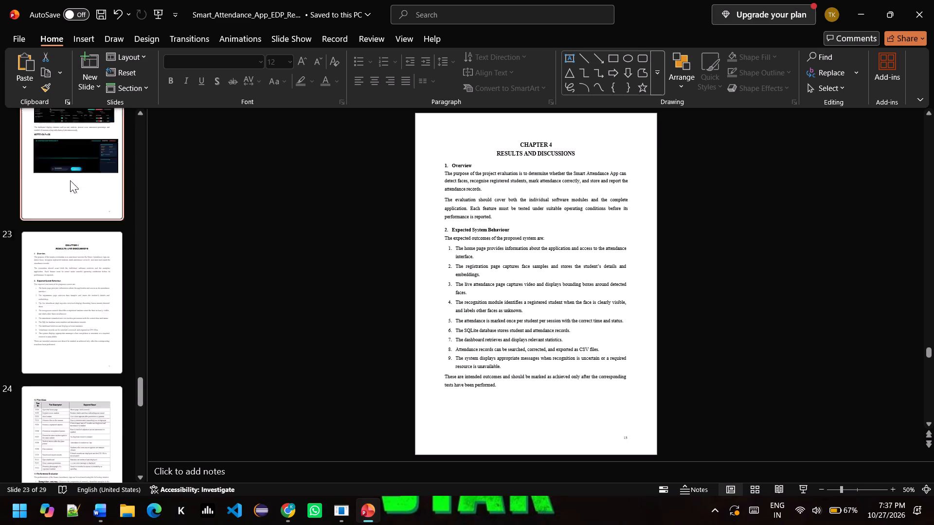
pyautogui.press('Up')
pyautogui.press('Up')
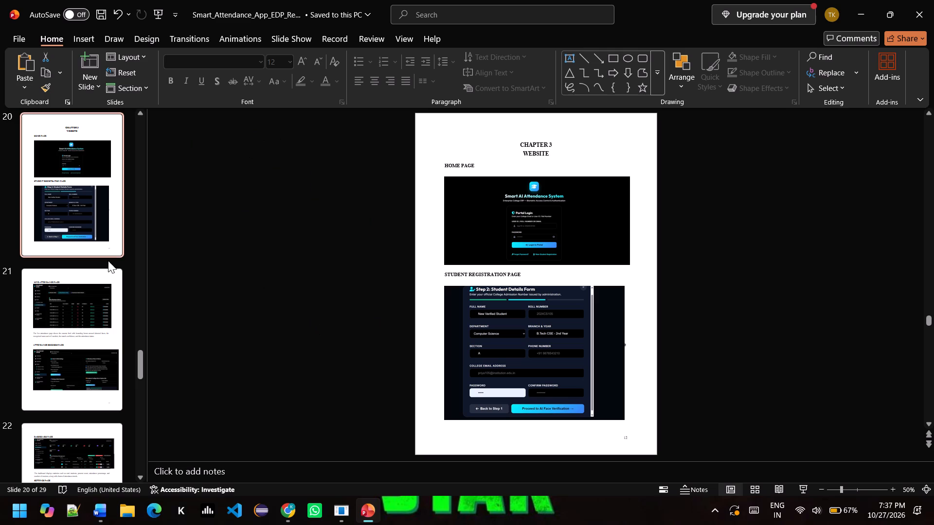
# Review the report again slide by slide from the cover through the Chapter 4 test cases and performance evaluation.
pyautogui.scroll(3, 90, 303)
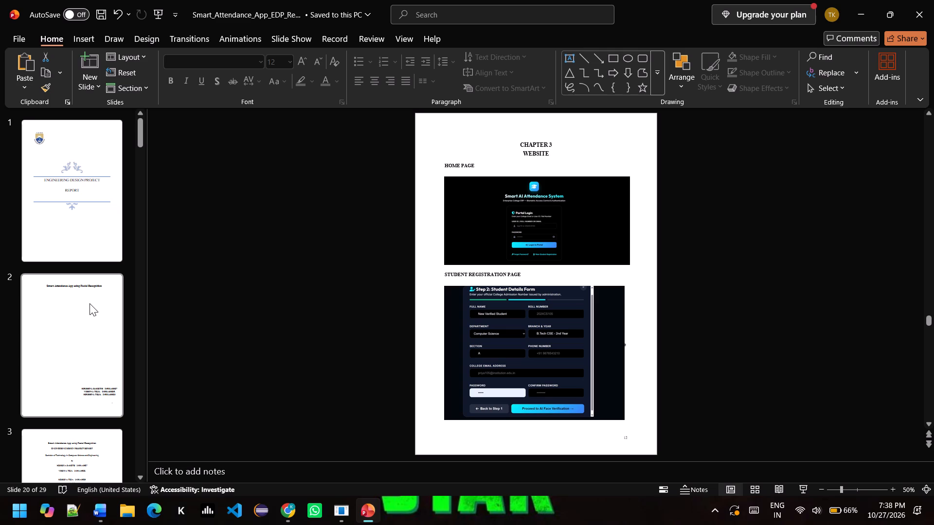
pyautogui.scroll(4, 0, 258)
pyautogui.click(88, 235)
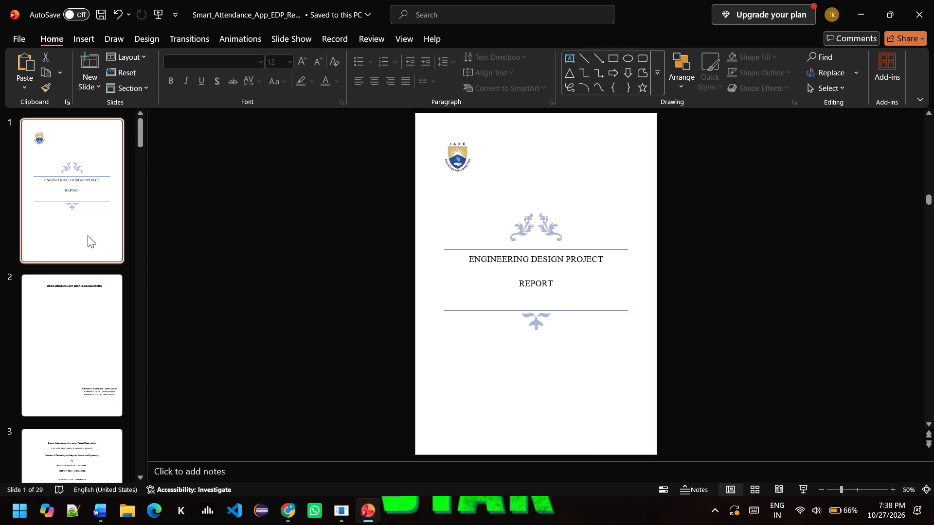
pyautogui.press('Down')
pyautogui.press('Down')
pyautogui.press('Down')
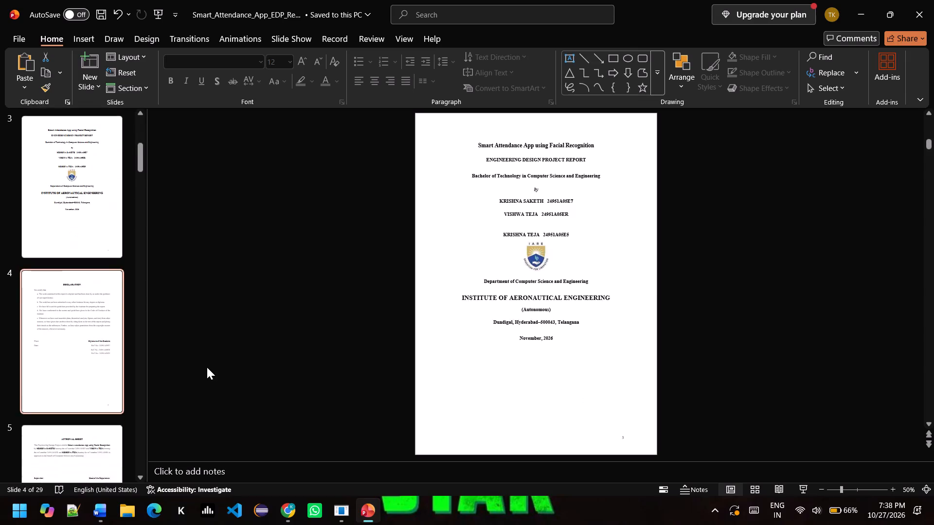
pyautogui.press('Down')
pyautogui.press('Down')
pyautogui.press('Down')
pyautogui.press('Down')
pyautogui.press('Down')
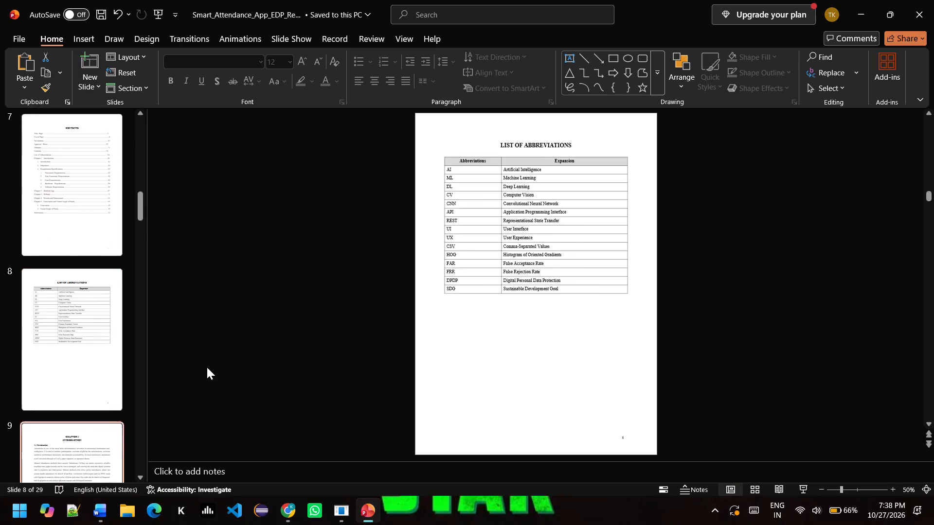
pyautogui.press('Down')
pyautogui.press('Down')
pyautogui.press('Down')
pyautogui.press('Down')
pyautogui.press('Down')
pyautogui.press('Down')
pyautogui.press('Down')
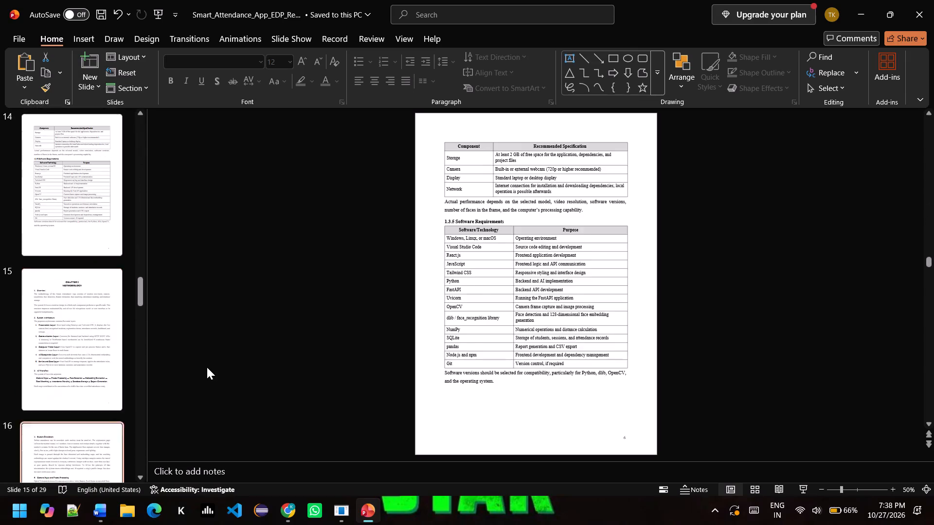
pyautogui.press('Down')
pyautogui.press('Down')
pyautogui.press('Down')
pyautogui.press('Down')
pyautogui.press('Down')
pyautogui.press('Down')
pyautogui.press('Down')
pyautogui.press('Down')
pyautogui.press('Down')
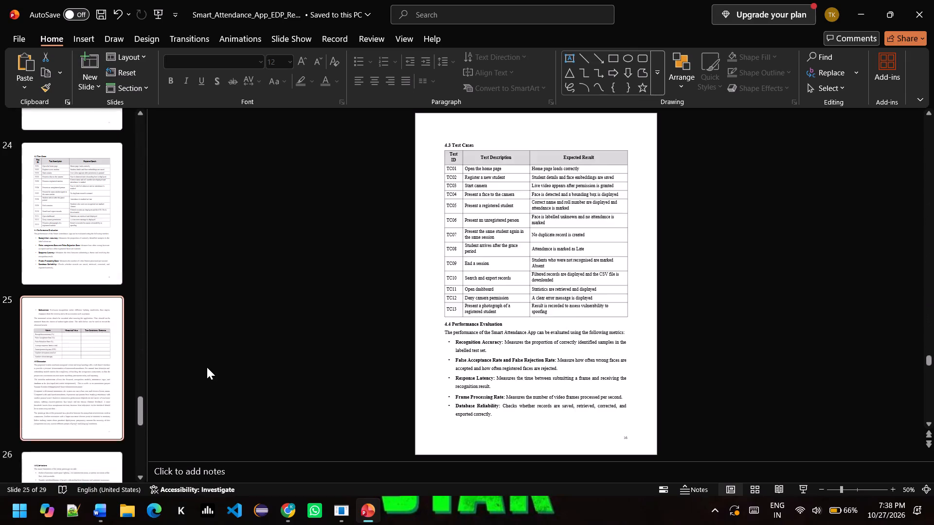
# Go back through the website screenshot pages and the Chapter 2 Methodology slides to the Chapter 1 requirements, checking each page.
pyautogui.press('Up')
pyautogui.press('Up')
pyautogui.press('Up')
pyautogui.press('Up')
pyautogui.press('Down')
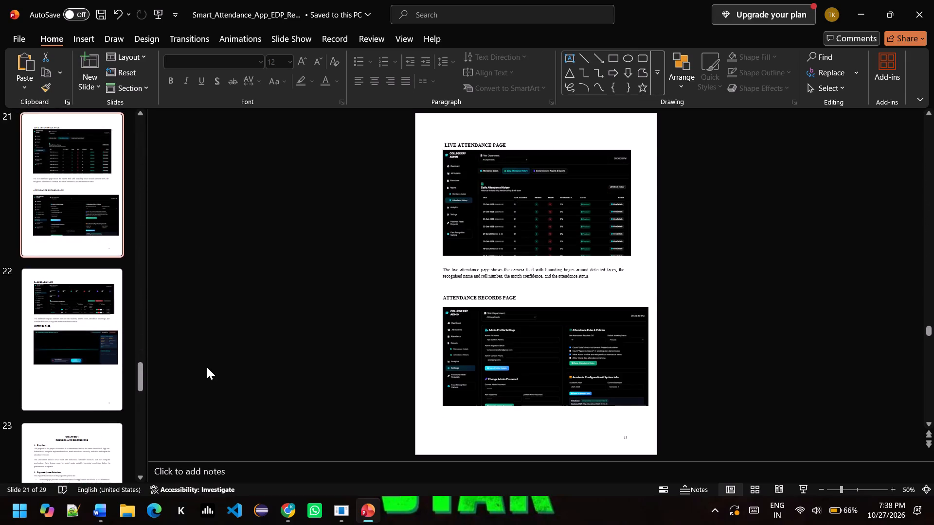
pyautogui.press('Up')
pyautogui.press('Up')
pyautogui.press('Up')
pyautogui.press('Up')
pyautogui.press('Up')
pyautogui.press('Up')
pyautogui.press('Up')
pyautogui.press('Up')
pyautogui.press('Up')
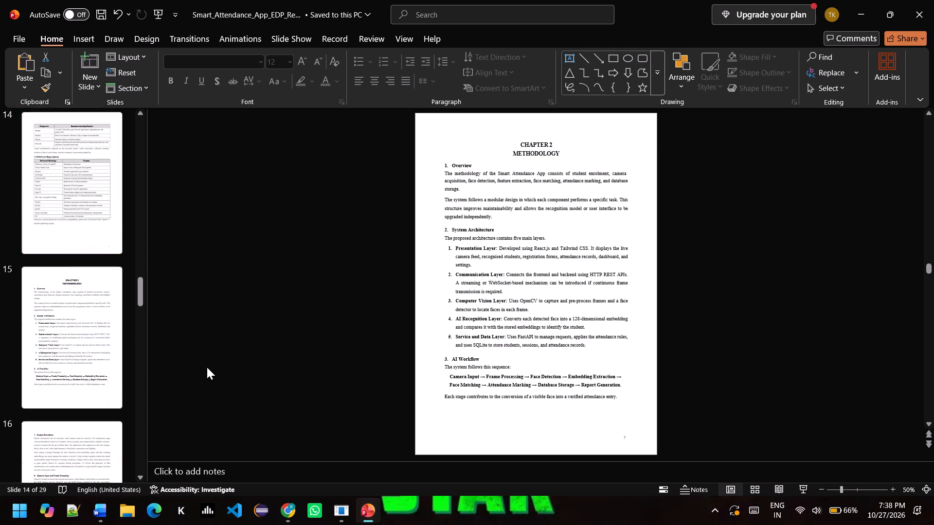
# Save the Smart Attendance App EDP report presentation.
pyautogui.hotkey('ctrl', 's')
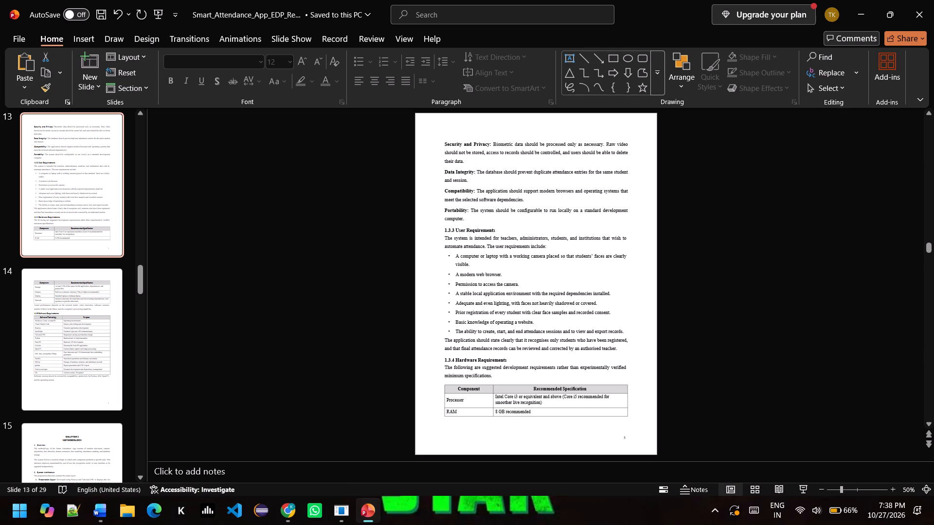
# Return to the cover slide and check its ENGINEERING DESIGN PROJECT REPORT title.
pyautogui.scroll(3, 549, 262)
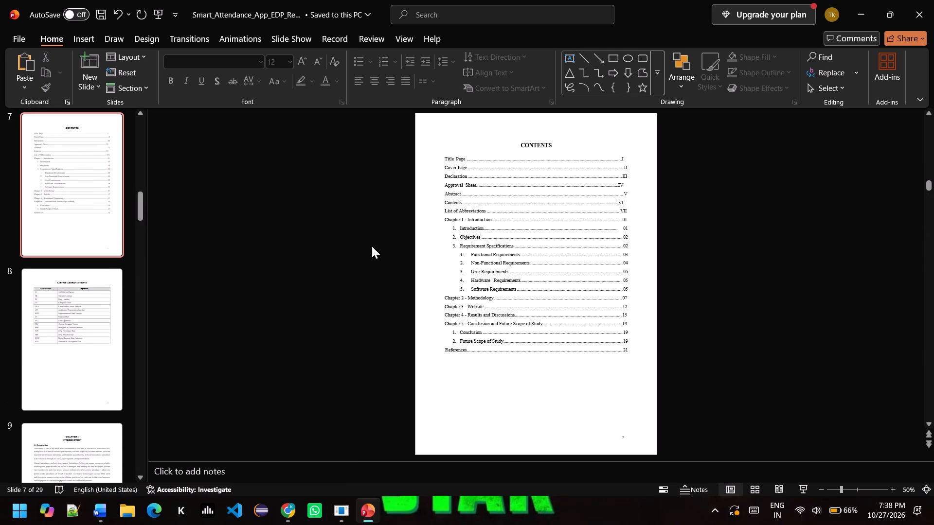
pyautogui.scroll(13, 383, 233)
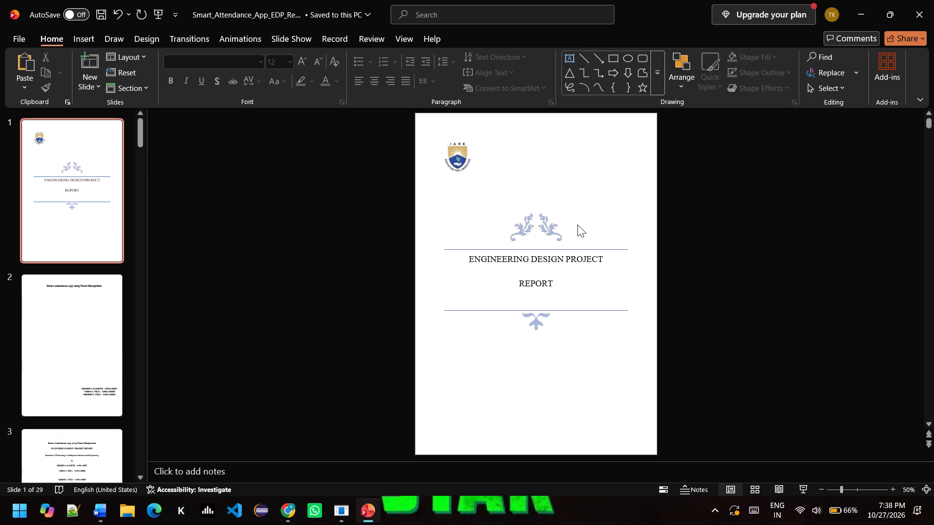
pyautogui.scroll(1, 577, 225)
pyautogui.click(530, 283)
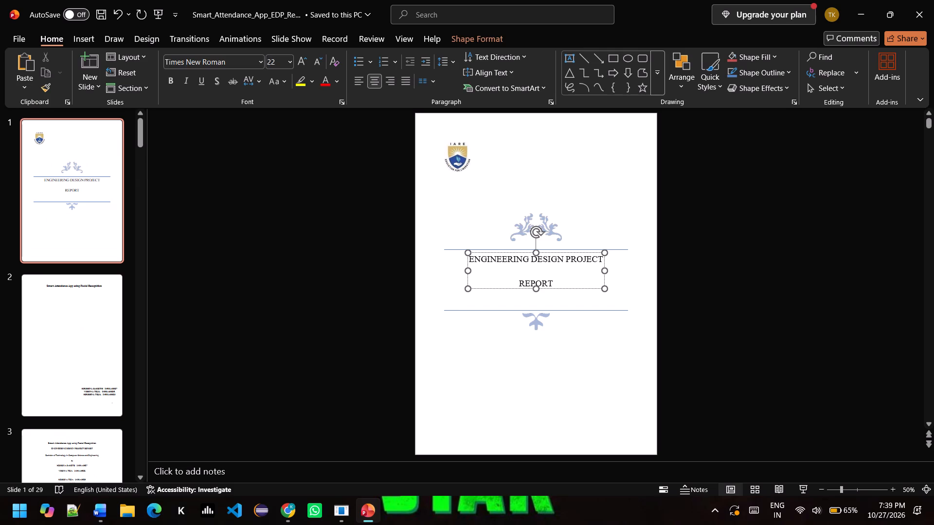
pyautogui.click(398, 262)
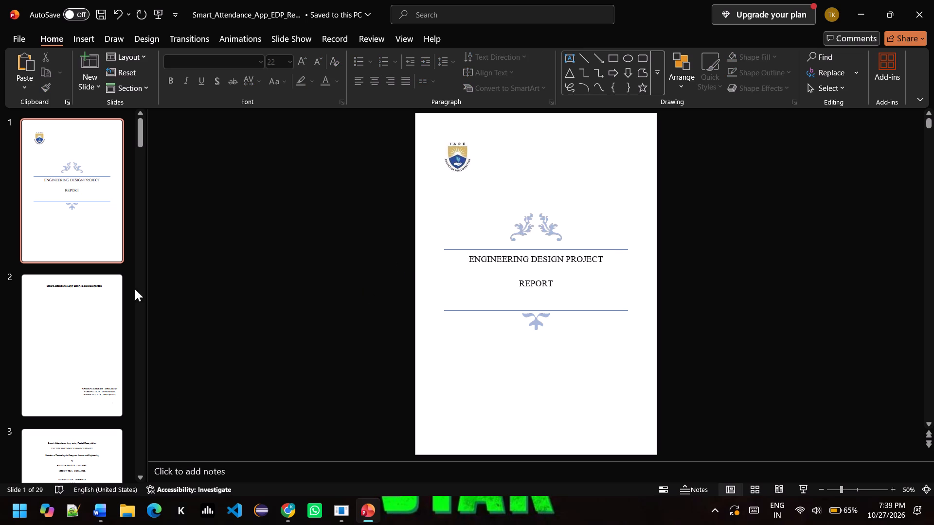
# Save the report as a PDF named Smart_Attendance_App_EDP_Report in Downloads, replacing the existing PDF.
pyautogui.click(12, 40)
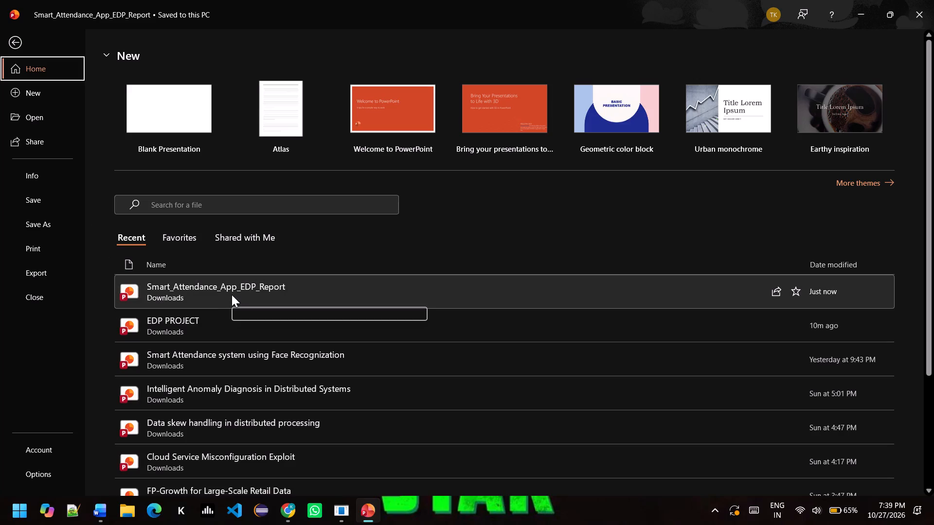
pyautogui.click(34, 223)
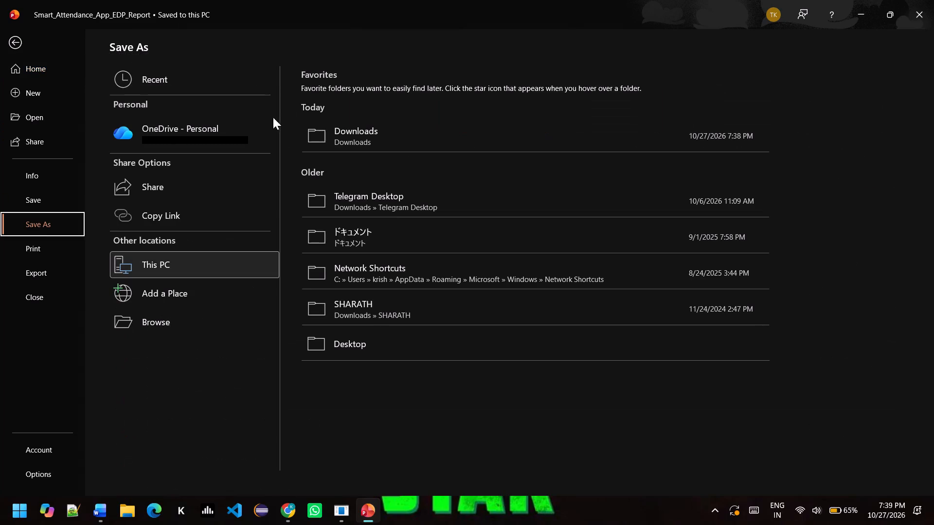
pyautogui.doubleClick(385, 143)
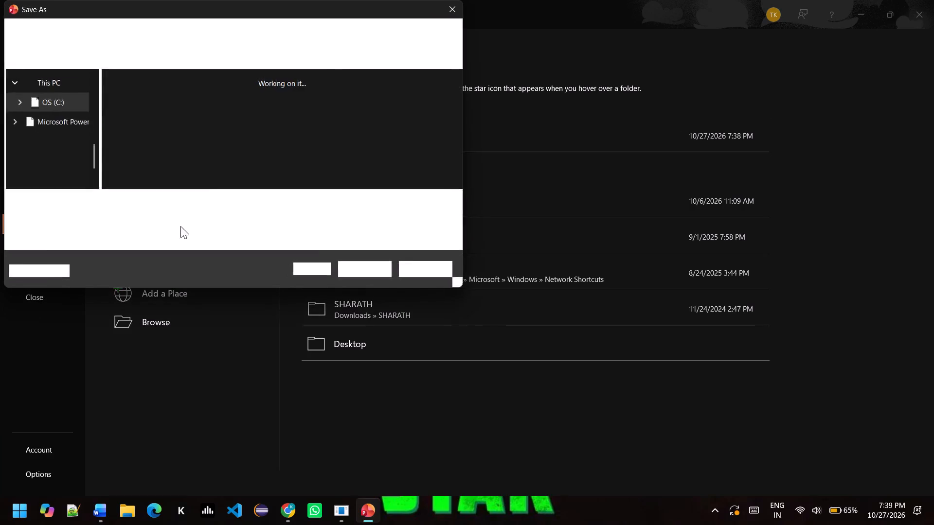
pyautogui.click(111, 215)
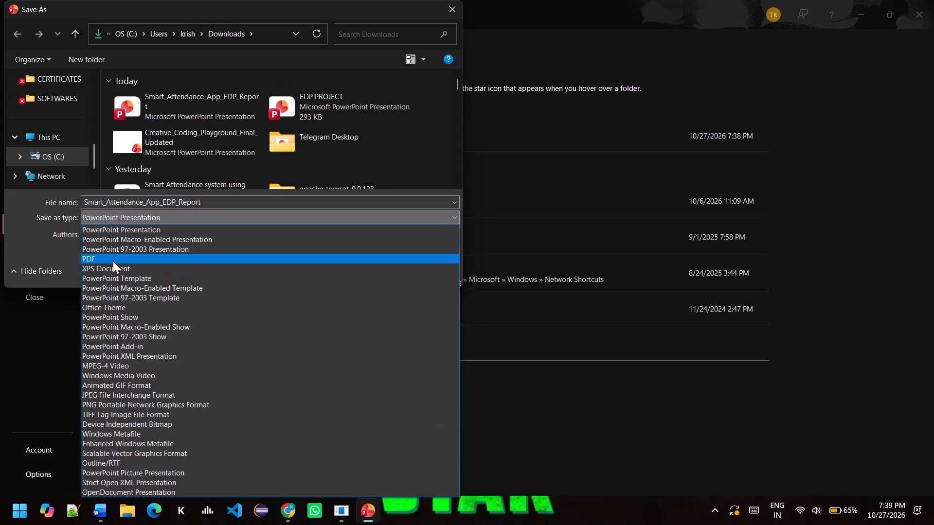
pyautogui.click(113, 259)
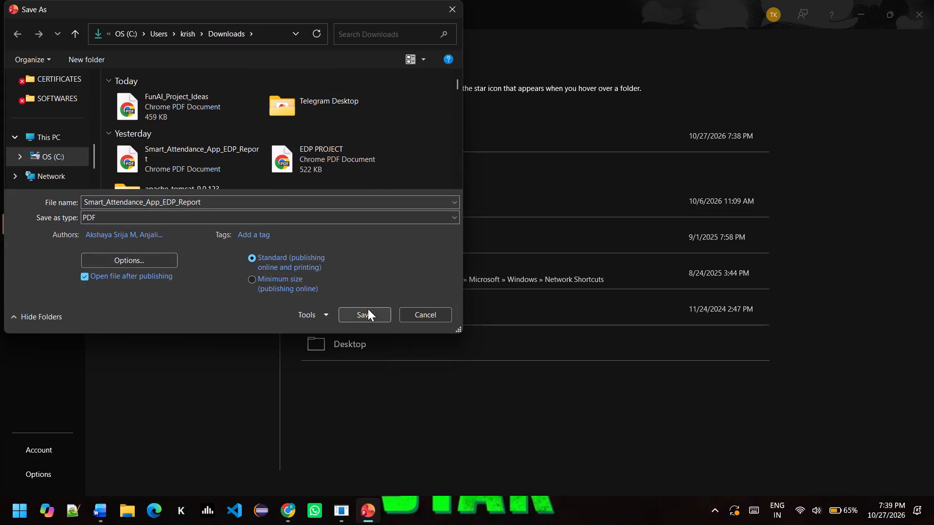
pyautogui.click(368, 309)
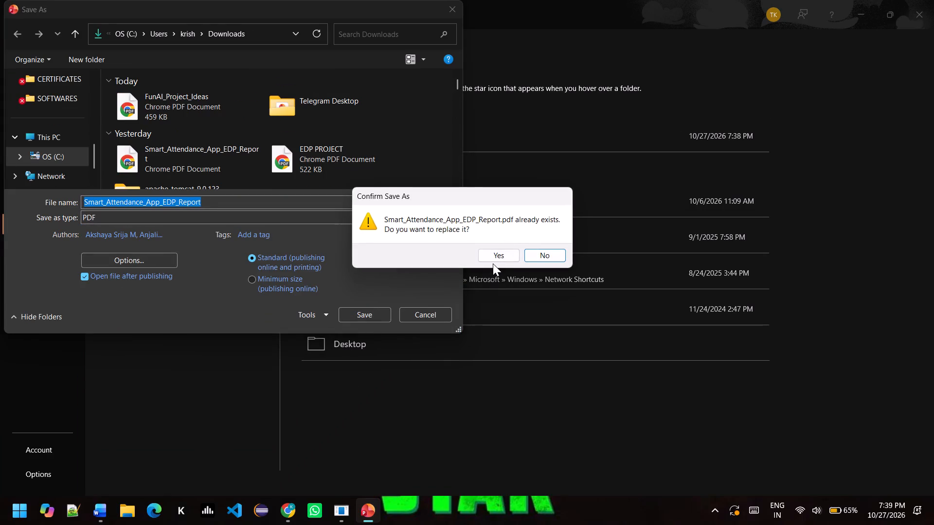
pyautogui.click(499, 252)
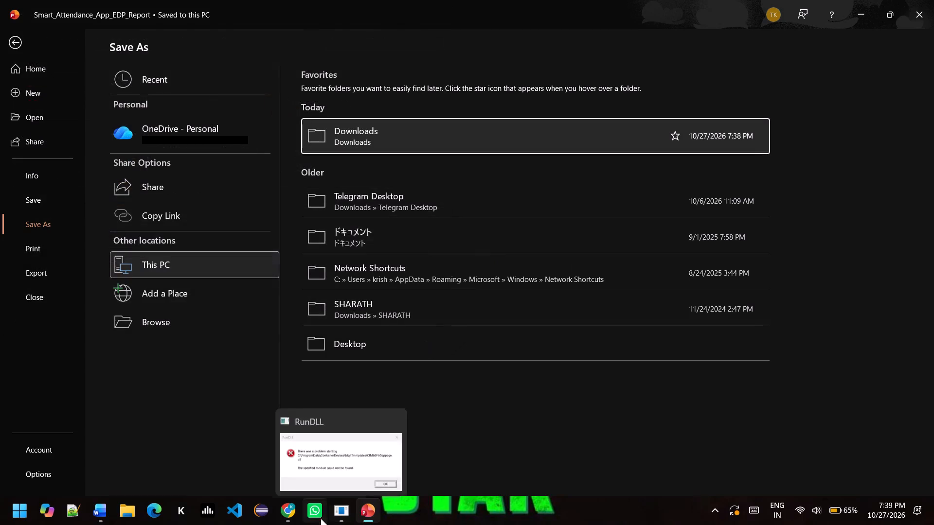
# Switch to WhatsApp.
pyautogui.click(317, 516)
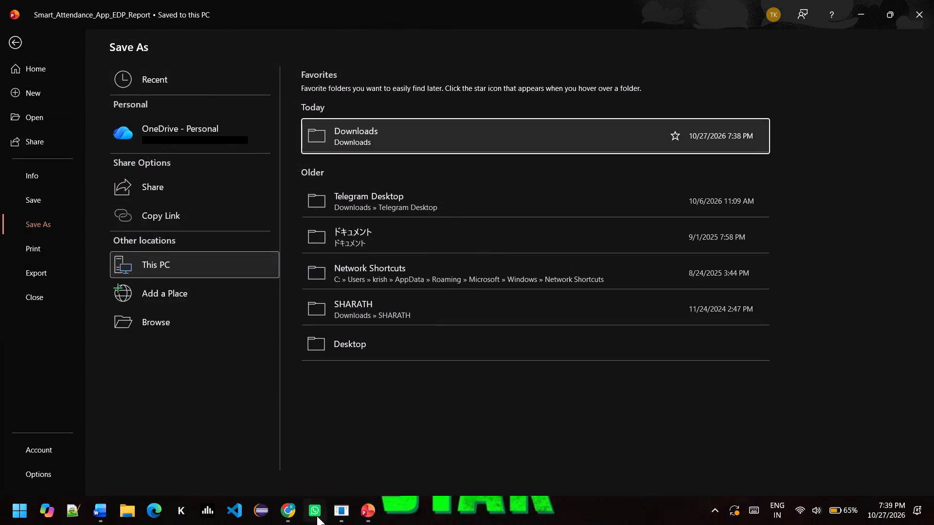